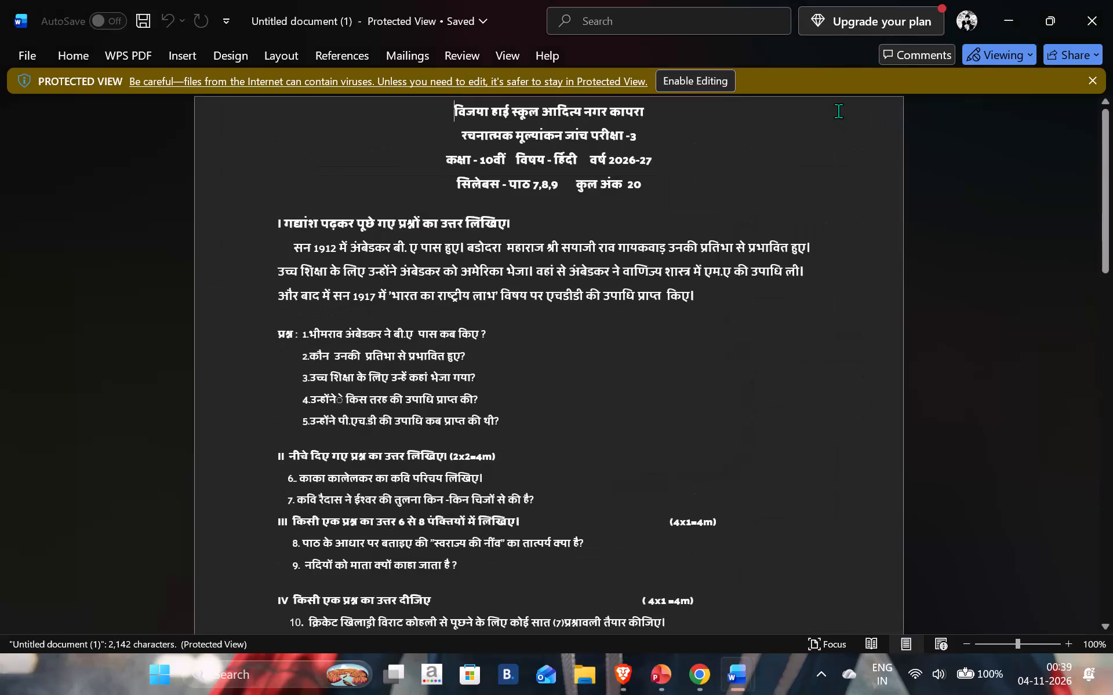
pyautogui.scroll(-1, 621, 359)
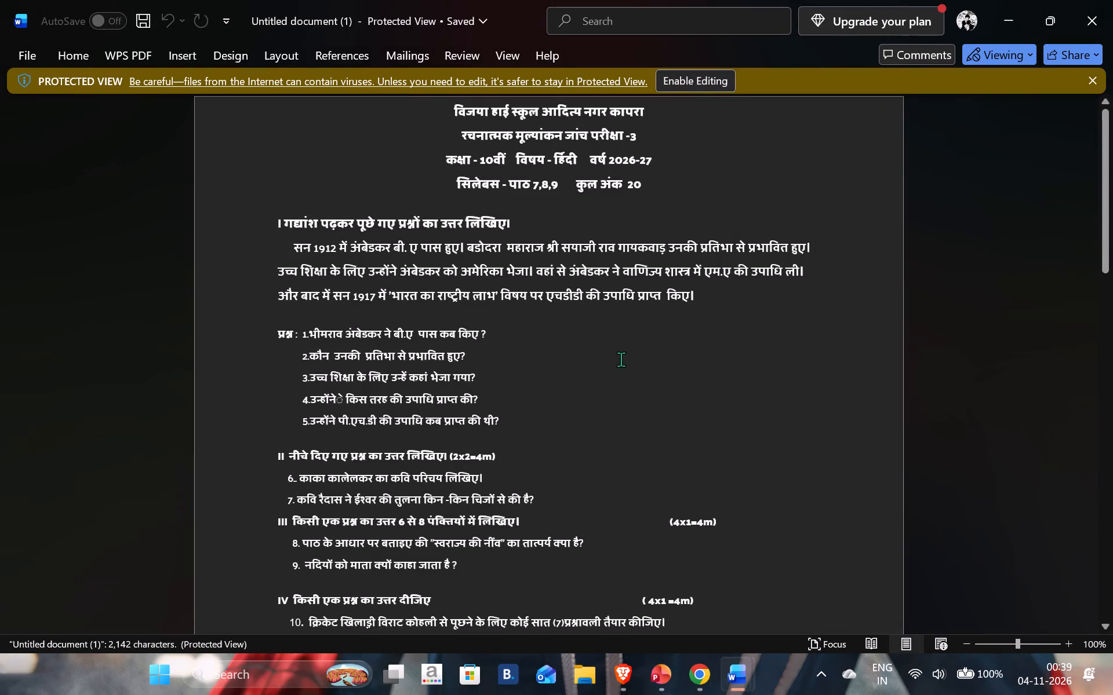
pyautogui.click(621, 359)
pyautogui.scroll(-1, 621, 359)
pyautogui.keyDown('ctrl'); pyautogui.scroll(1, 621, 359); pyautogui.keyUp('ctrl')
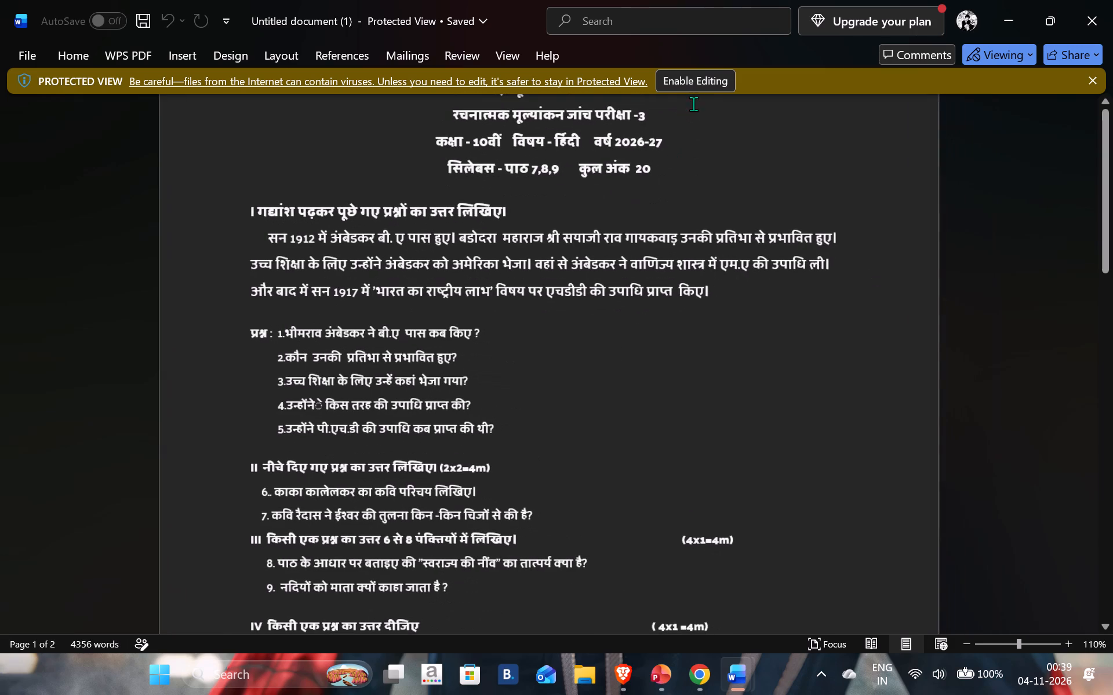
# Enable editing for the exam paper document opened in Protected View.
pyautogui.click(685, 78)
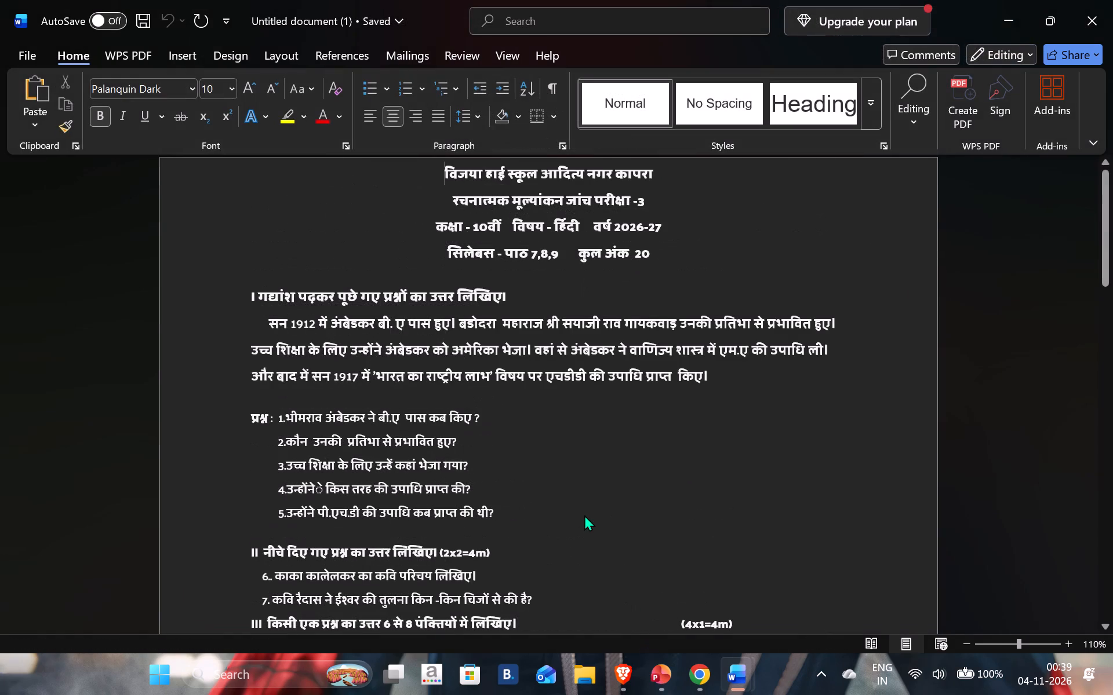
# Look through the Hindi exam paper from the reading passage down to the section V language questions.
pyautogui.scroll(-1, 584, 515)
pyautogui.scroll(-2, 1112, 228)
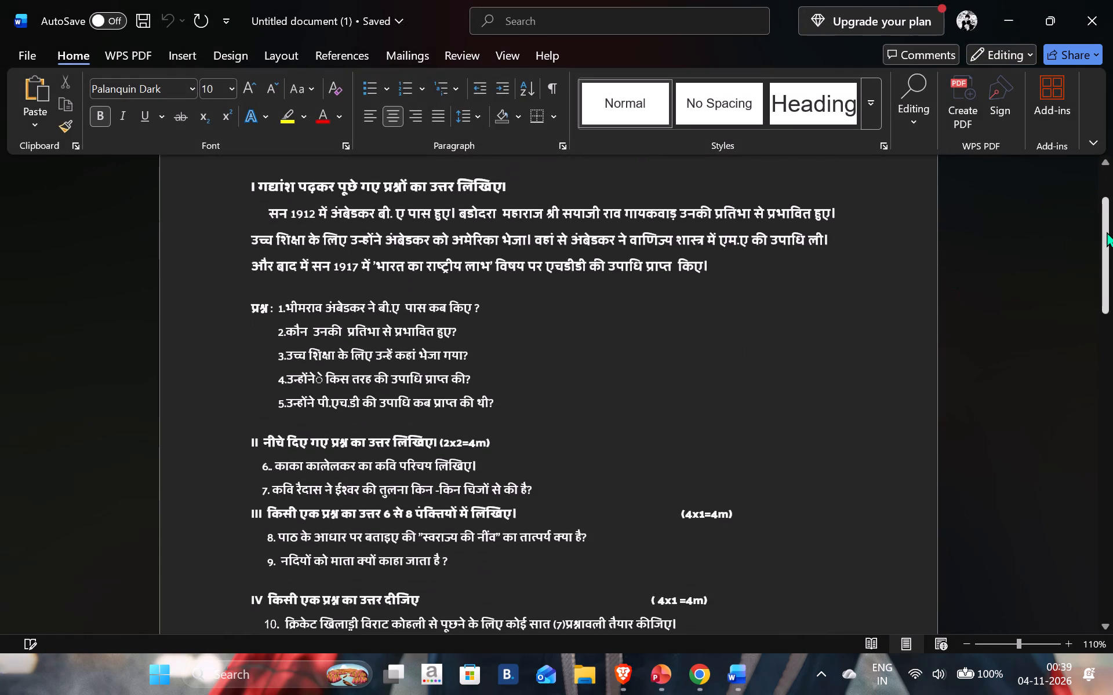
pyautogui.moveTo(1107, 233); pyautogui.dragTo(1108, 334)
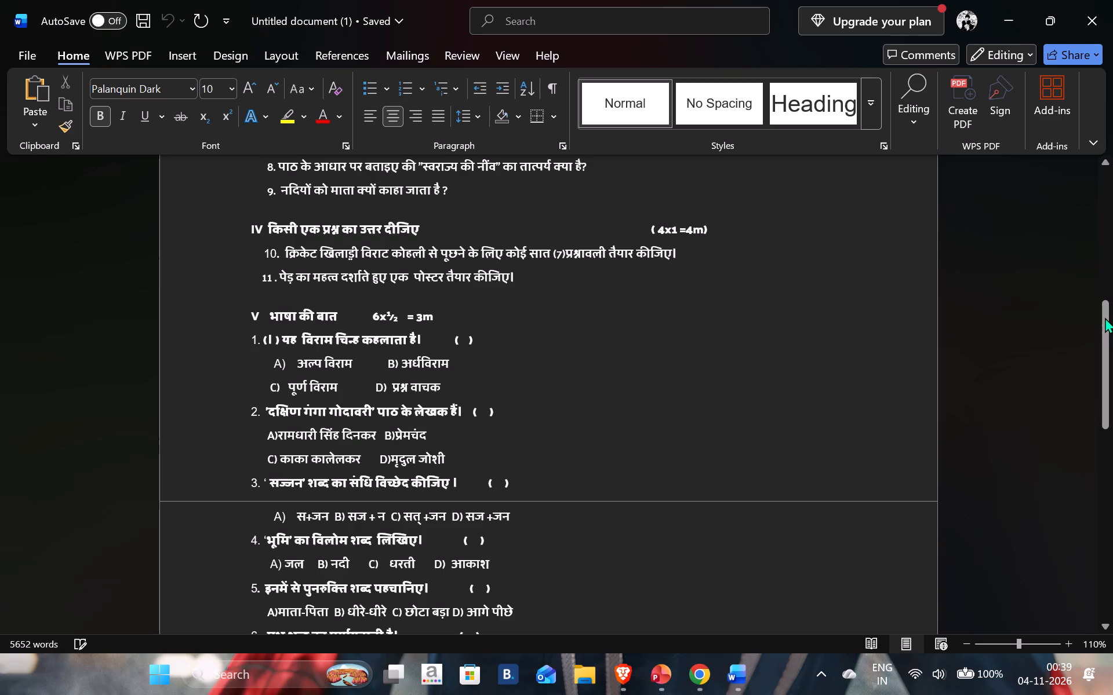
pyautogui.click(1105, 319)
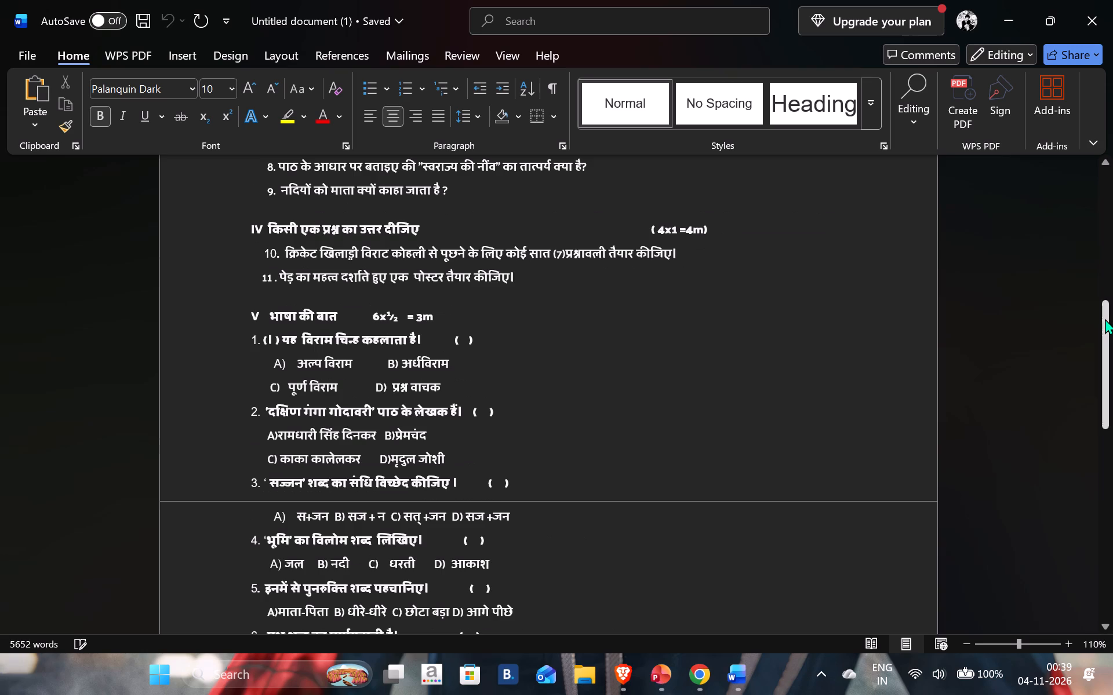
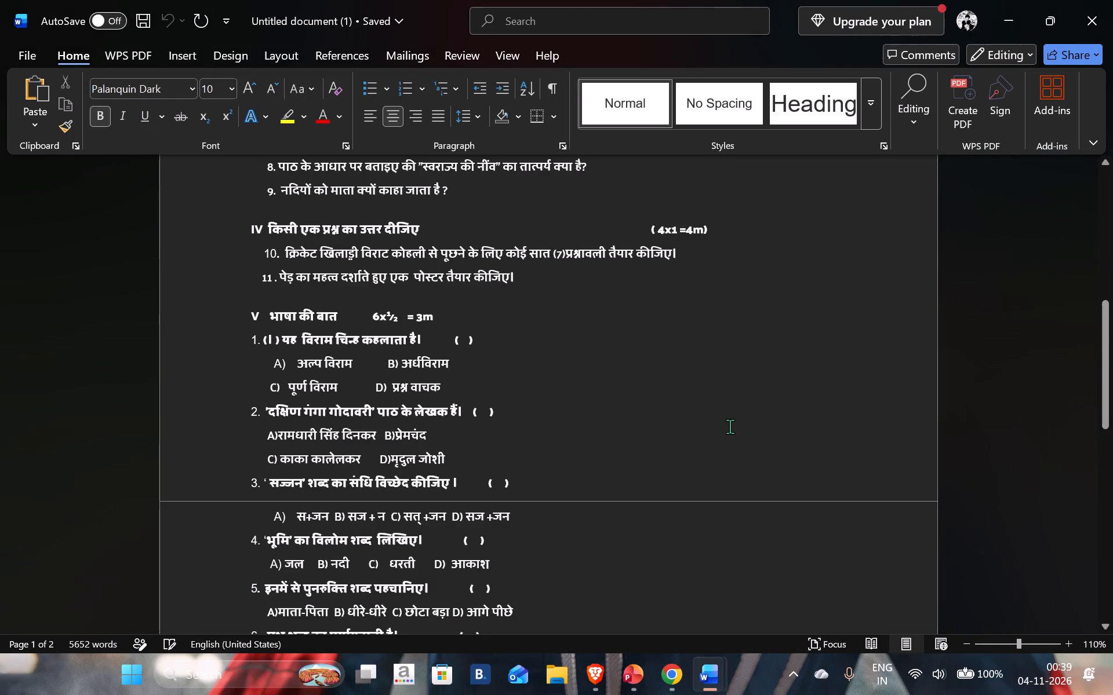
# Review the Hindi exam paper again from the section V language questions back up to the section I reading passage.
pyautogui.scroll(-1, 730, 426)
pyautogui.scroll(6, 730, 426)
pyautogui.scroll(-3, 730, 426)
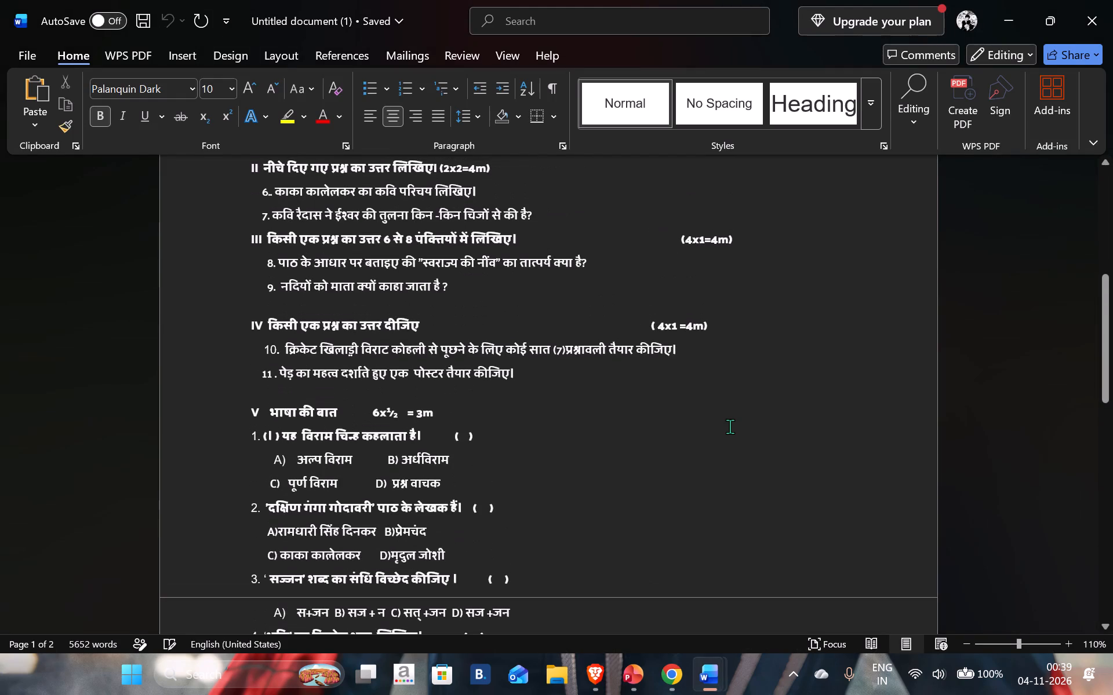
pyautogui.scroll(5, 653, 225)
pyautogui.keyDown('ctrl'); pyautogui.scroll(-1, 653, 225); pyautogui.keyUp('ctrl')
pyautogui.scroll(1, 653, 225)
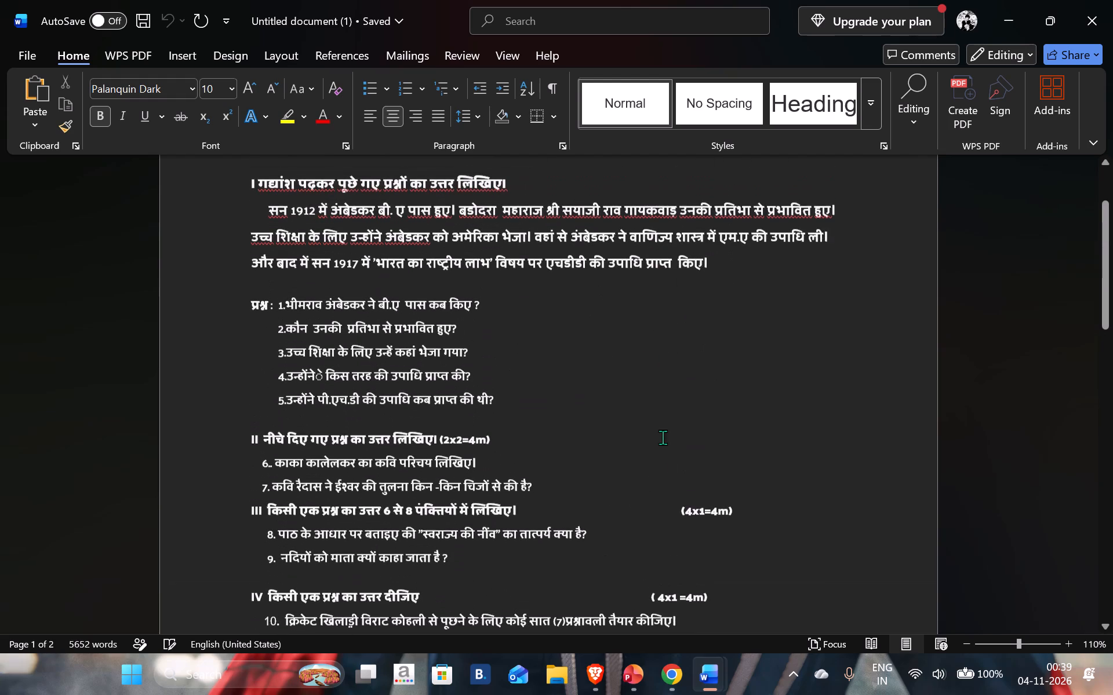
# Switch to the agglomerative clustering presentation in PowerPoint.
pyautogui.click(624, 667)
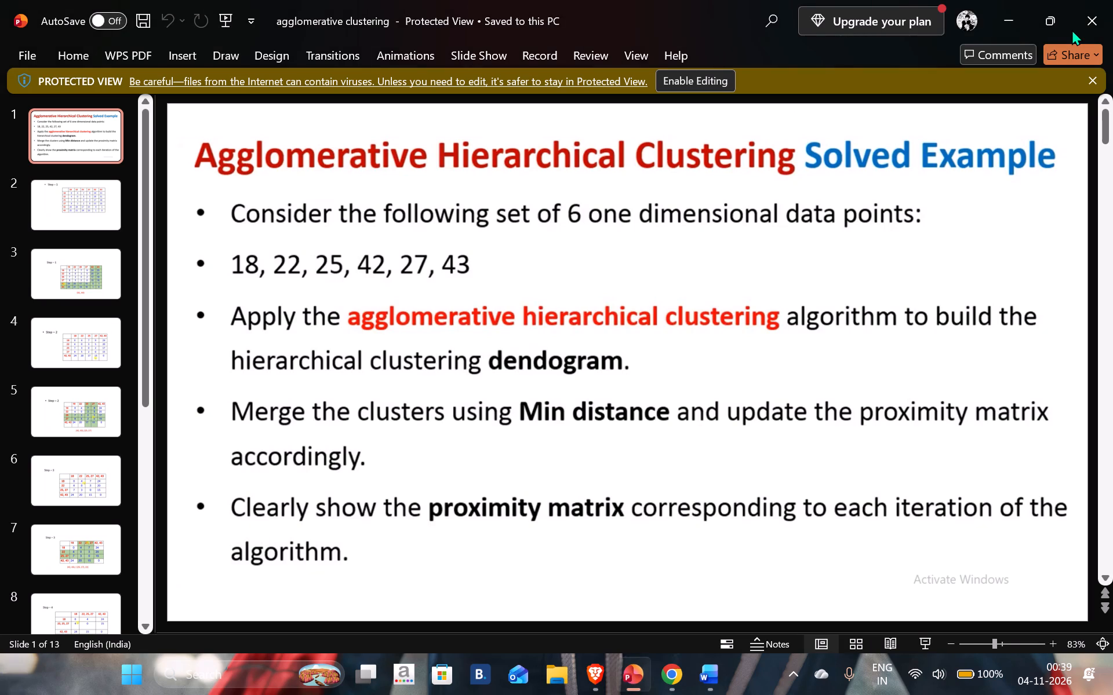
# Close the agglomerative clustering presentation and return to the Hindi exam paper in Word.
pyautogui.click(1072, 30)
# Look over the first page of the Hindi exam paper, checking the layout of its sections and marks at 70% zoom.
pyautogui.scroll(2, 569, 436)
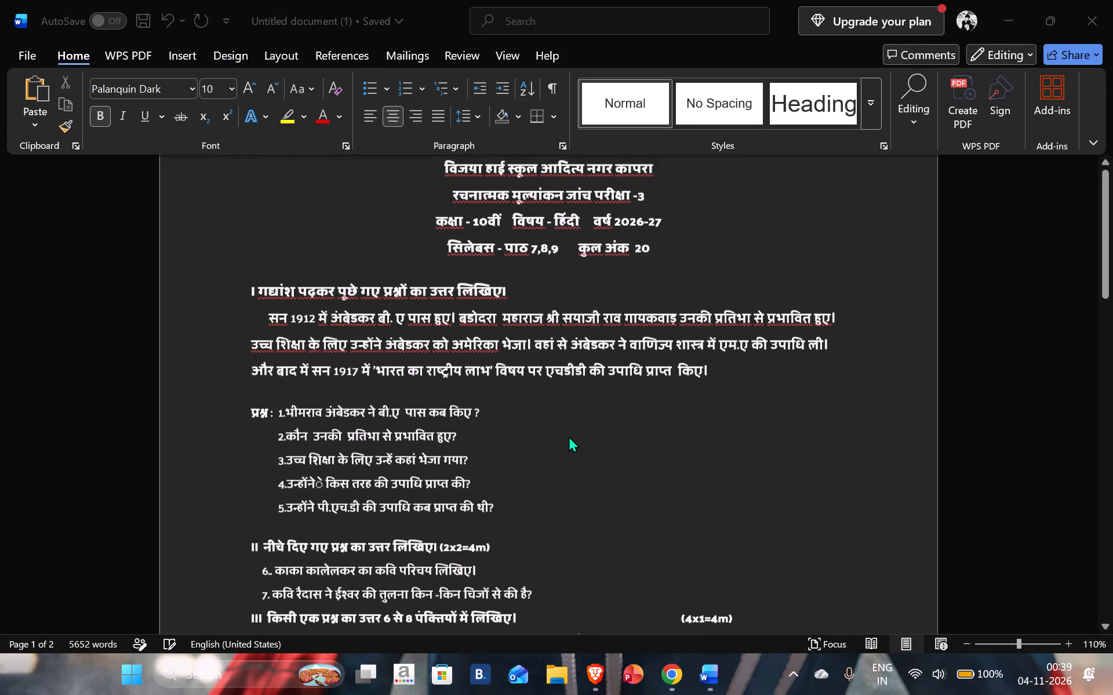
pyautogui.scroll(1, 569, 436)
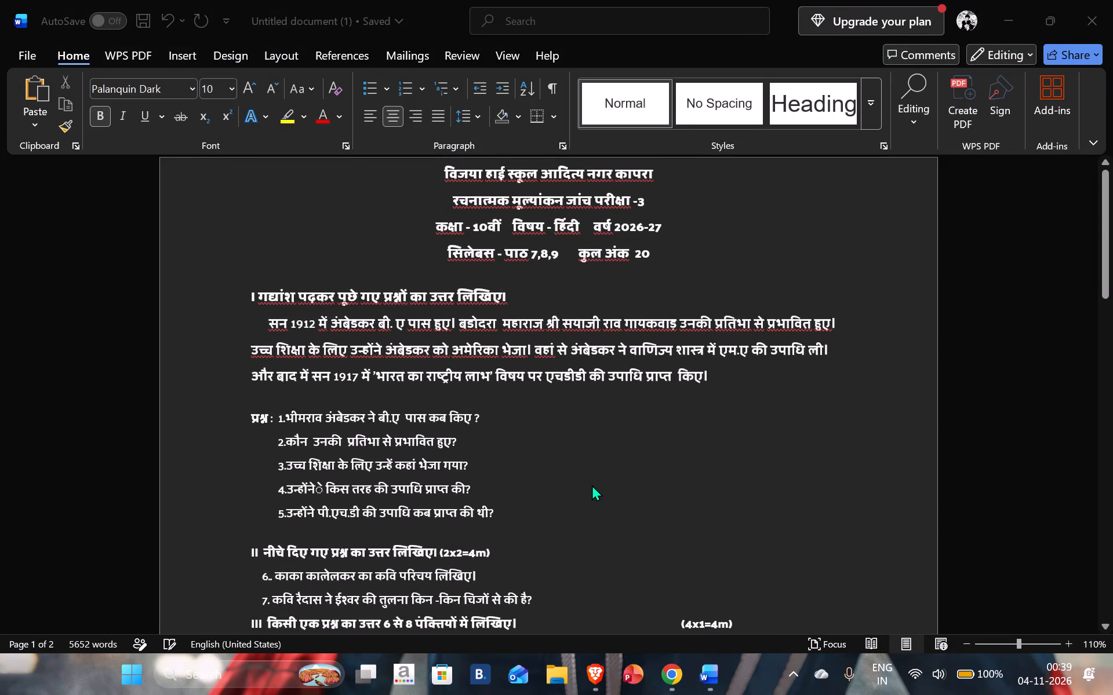
pyautogui.scroll(-2, 592, 485)
pyautogui.keyDown('ctrl'); pyautogui.scroll(2, 592, 485); pyautogui.keyUp('ctrl')
pyautogui.keyDown('ctrl'); pyautogui.scroll(-1, 592, 485); pyautogui.keyUp('ctrl')
pyautogui.hscroll(1, 592, 485)
pyautogui.keyDown('ctrl'); pyautogui.scroll(-1, 592, 485); pyautogui.keyUp('ctrl')
pyautogui.keyDown('ctrl'); pyautogui.scroll(1, 592, 485); pyautogui.keyUp('ctrl')
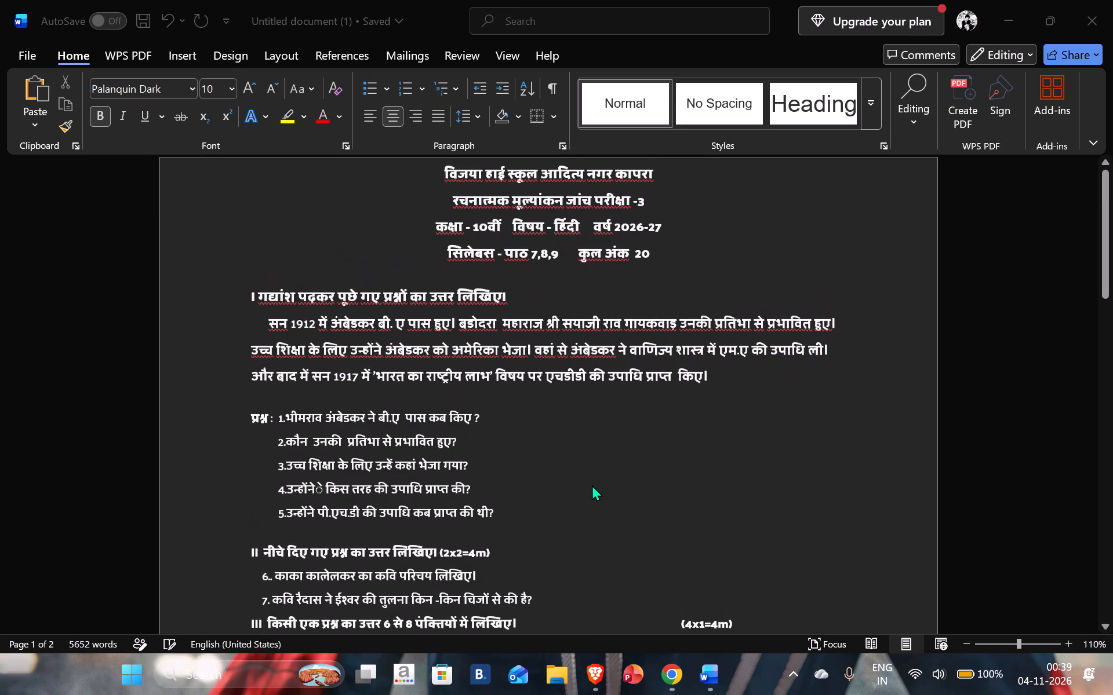
pyautogui.scroll(-1, 592, 485)
pyautogui.keyDown('ctrl'); pyautogui.scroll(1, 592, 485); pyautogui.keyUp('ctrl')
pyautogui.keyDown('ctrl'); pyautogui.scroll(-3, 592, 485); pyautogui.keyUp('ctrl')
pyautogui.keyDown('ctrl'); pyautogui.scroll(2, 592, 485); pyautogui.keyUp('ctrl')
pyautogui.scroll(-1, 592, 485)
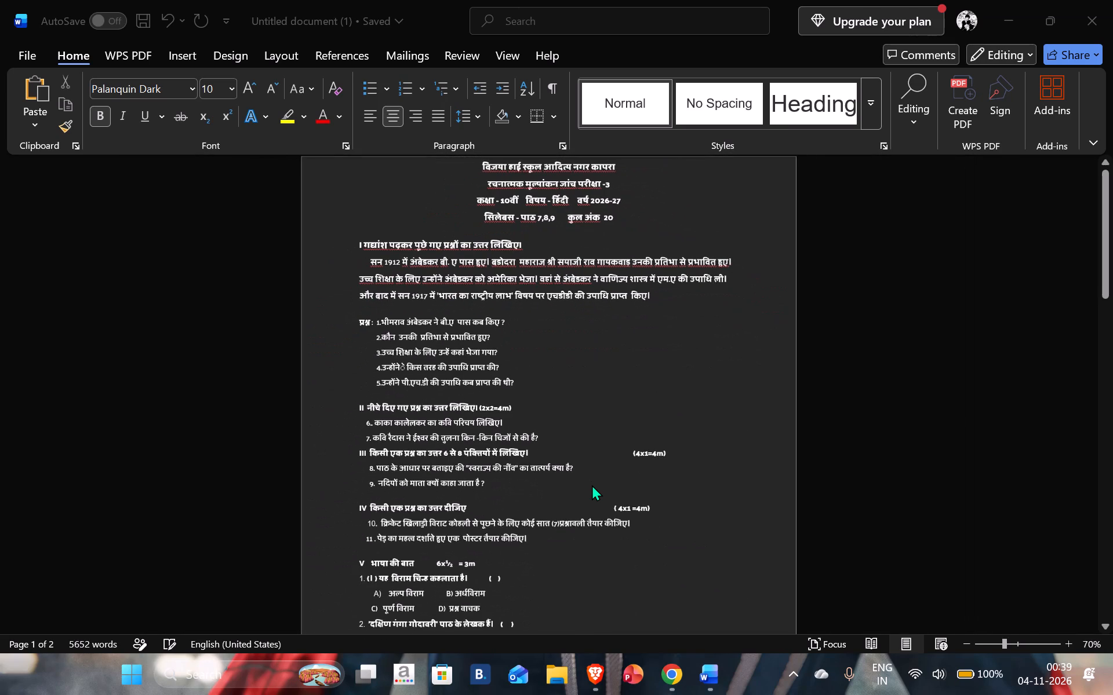
pyautogui.scroll(-1, 631, 455)
pyautogui.keyDown('ctrl'); pyautogui.scroll(1, 631, 455); pyautogui.keyUp('ctrl')
pyautogui.scroll(2, 631, 455)
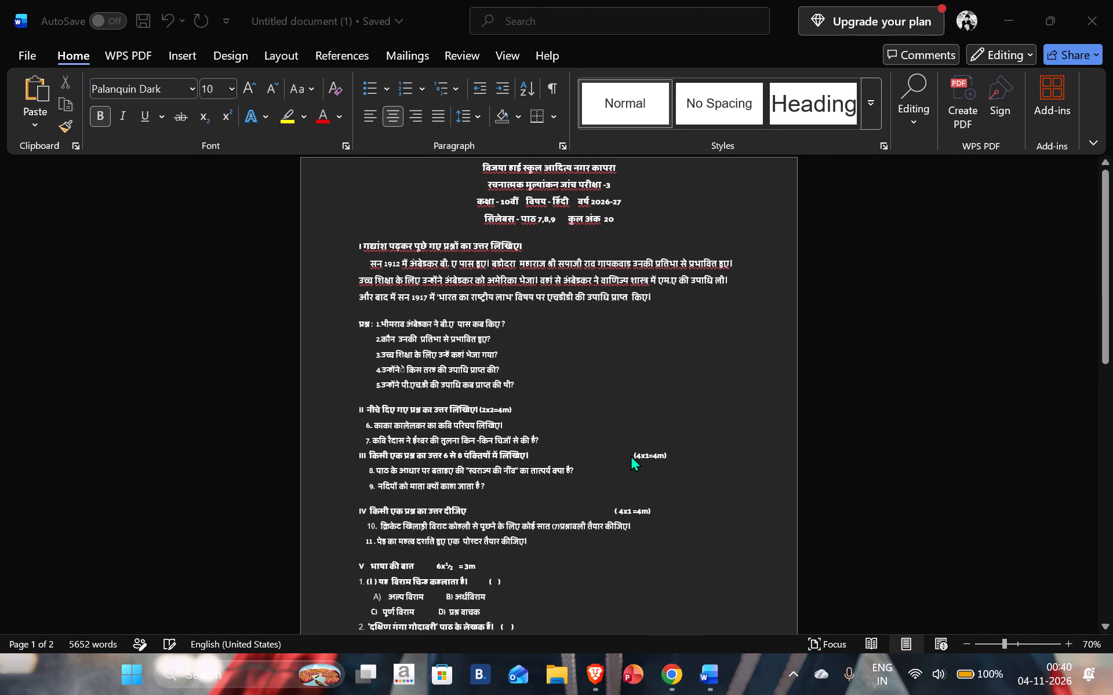
pyautogui.keyDown('ctrl'); pyautogui.scroll(1, 630, 470); pyautogui.keyUp('ctrl')
pyautogui.keyDown('ctrl'); pyautogui.scroll(-1, 630, 470); pyautogui.keyUp('ctrl')
# Insert three extra spaces before the (4x1=4m) marks in the section III heading.
pyautogui.doubleClick(565, 437)
pyautogui.doubleClick(540, 469)
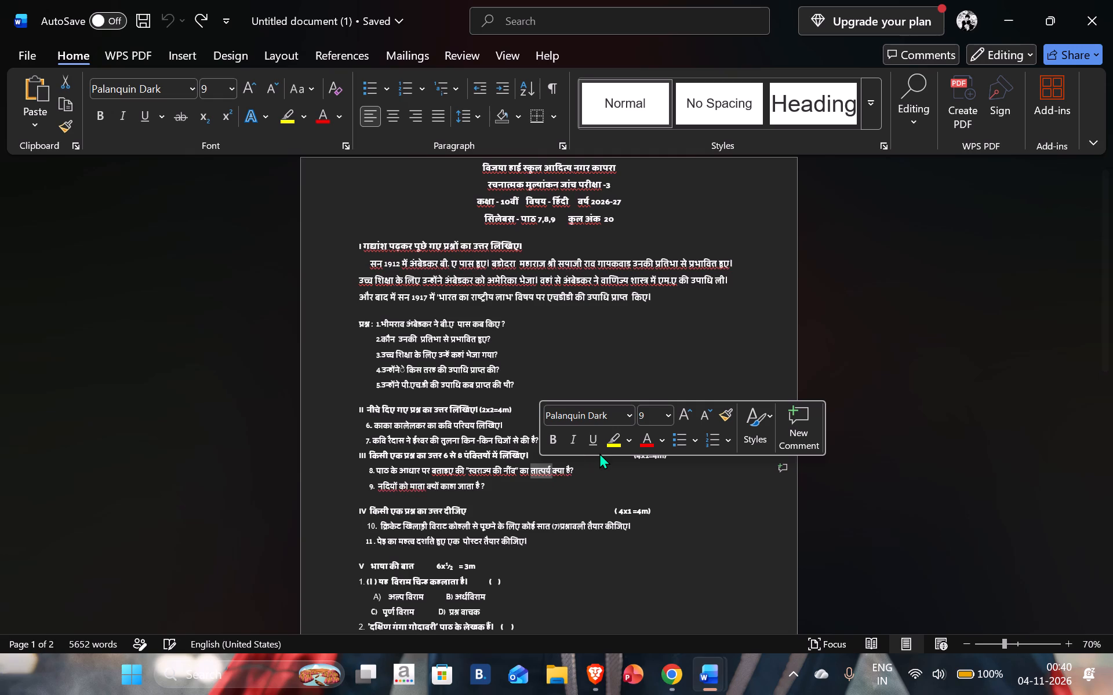
pyautogui.click(599, 453)
pyautogui.click(598, 458)
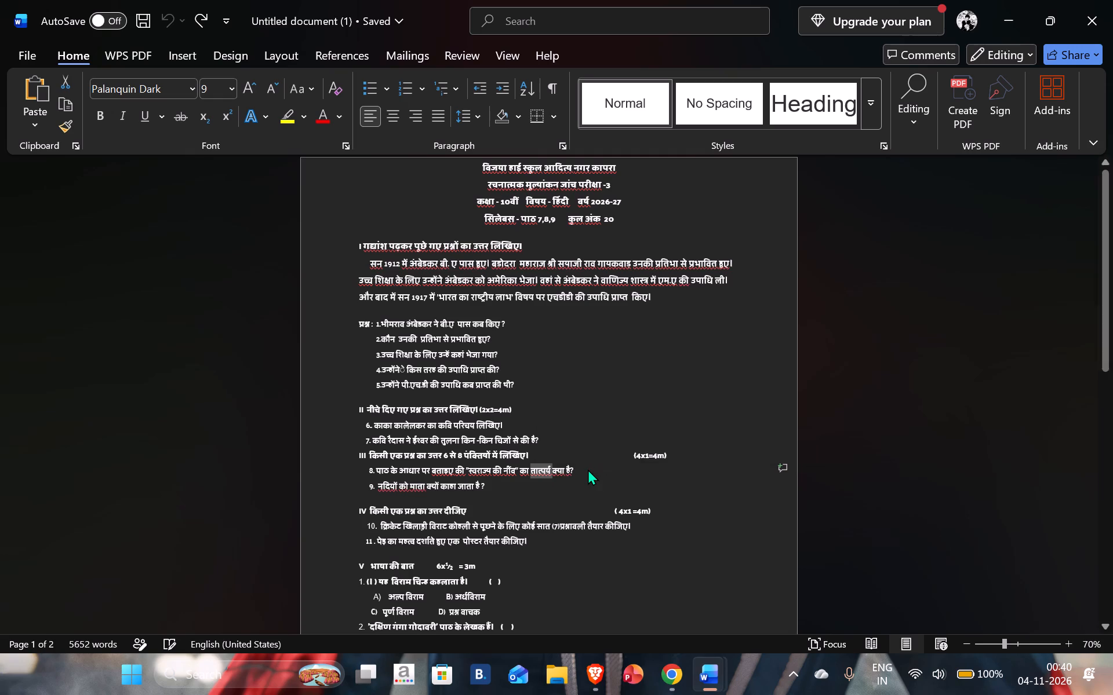
pyautogui.doubleClick(588, 469)
pyautogui.click(566, 458)
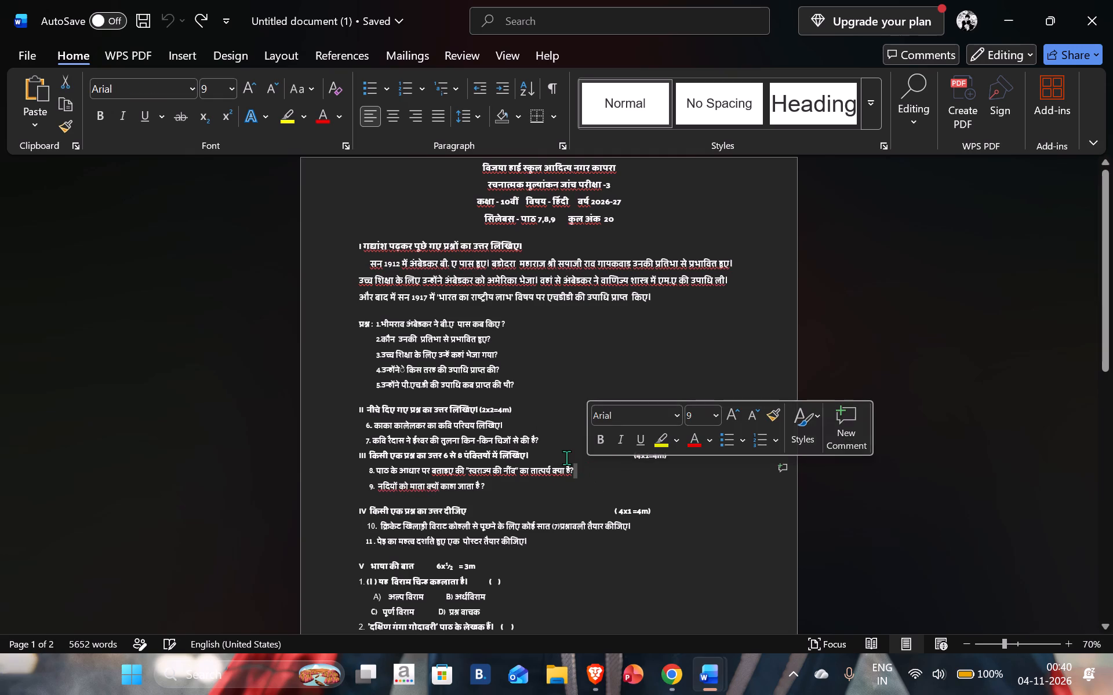
pyautogui.press('space')
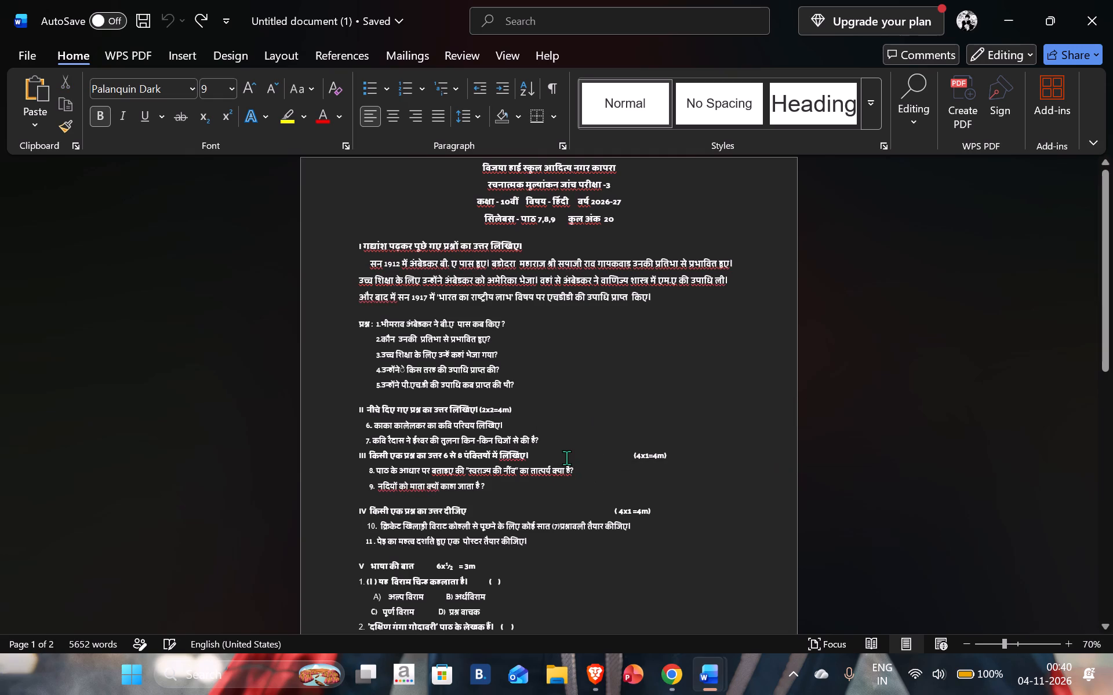
pyautogui.click(613, 454)
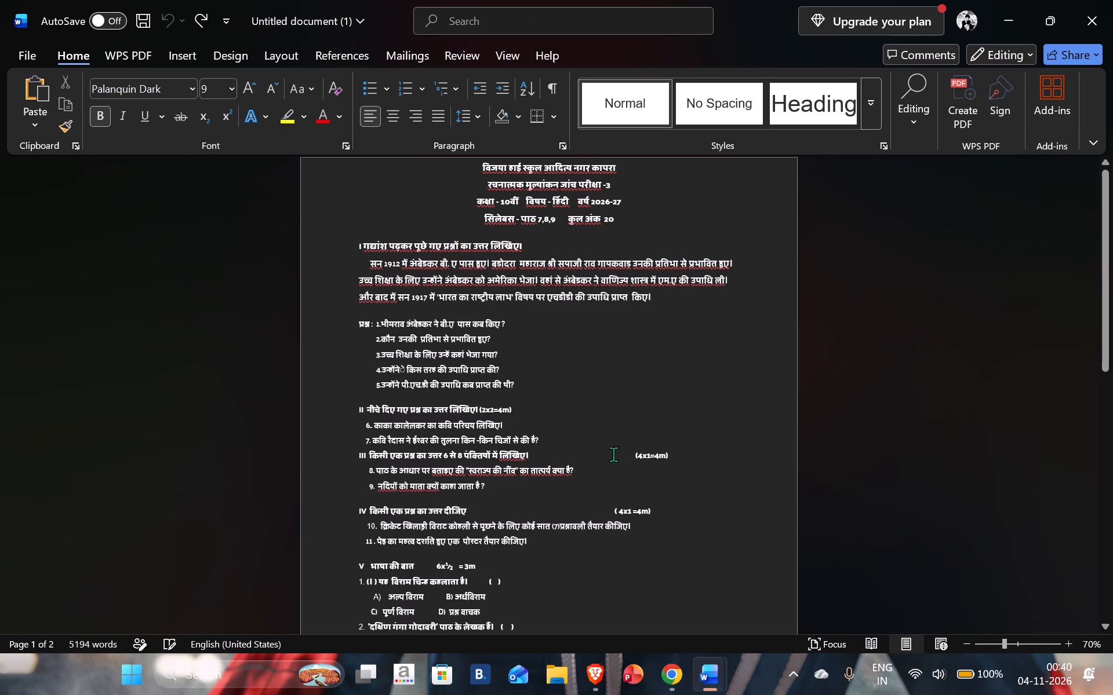
pyautogui.press('space')
pyautogui.press('space')
# Add spaces before the (4x1=4m) marks in the section IV heading, bringing them roughly in line with section III's marks.
pyautogui.click(548, 512)
pyautogui.press('space')
pyautogui.press('space')
pyautogui.press('space')
pyautogui.press('space')
pyautogui.press('space')
pyautogui.press('space')
pyautogui.press('space')
pyautogui.press('space')
pyautogui.press('space')
pyautogui.press('space')
pyautogui.press('space')
pyautogui.press('space')
pyautogui.press('space')
pyautogui.press('space')
pyautogui.press('space')
pyautogui.press('space')
pyautogui.press('space')
pyautogui.press('space')
pyautogui.press('space')
pyautogui.press('space')
pyautogui.press('space')
pyautogui.press('space')
pyautogui.press('space')
pyautogui.press('space')
pyautogui.press('space')
pyautogui.press('space')
pyautogui.press('space')
pyautogui.press('space')
pyautogui.press('space')
pyautogui.press('space')
pyautogui.press('space')
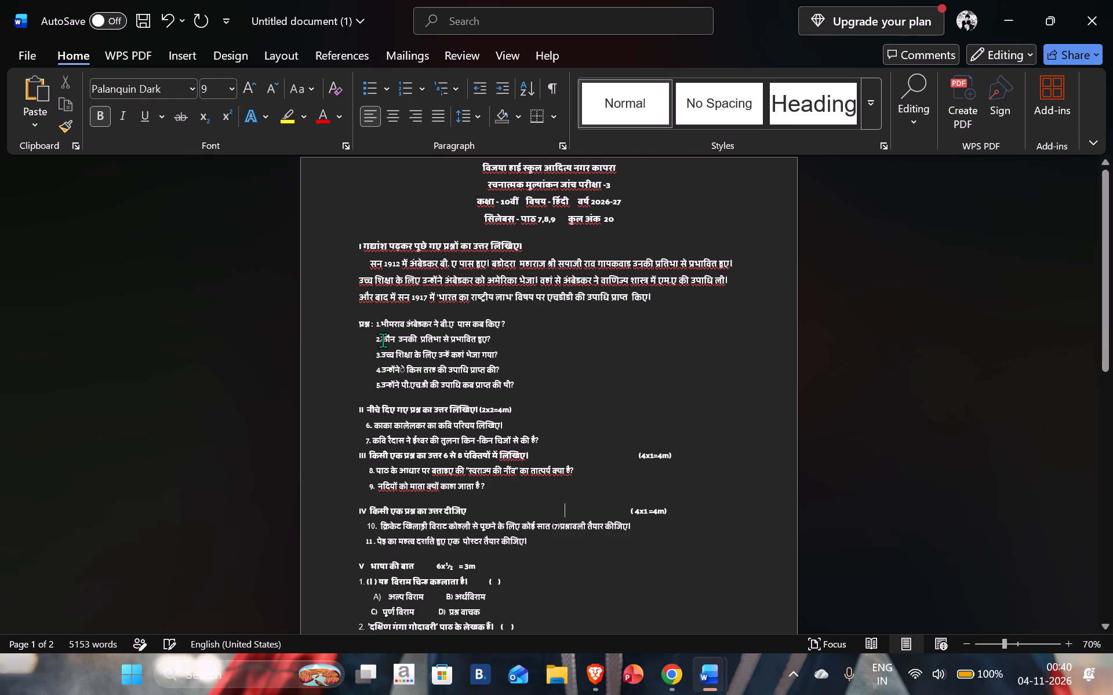
# Apply the No Spacing style to passage questions 1 to 5, including the प्रश्न label, and set their font size to 9.
pyautogui.moveTo(373, 323); pyautogui.dragTo(494, 378)
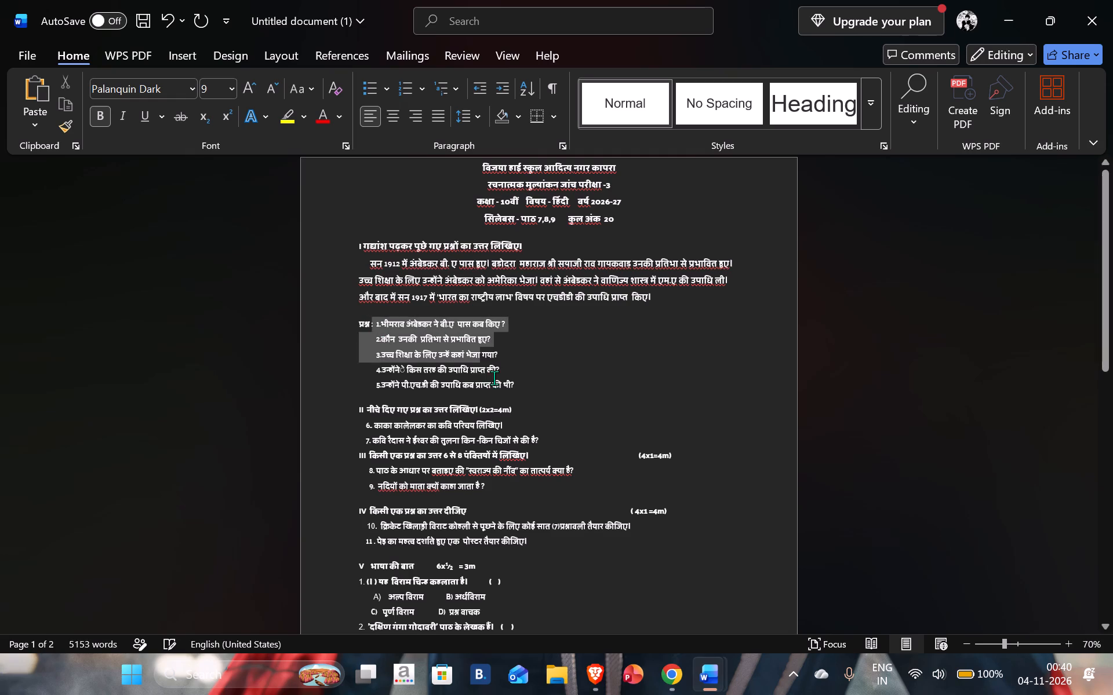
pyautogui.moveTo(494, 378); pyautogui.dragTo(517, 396)
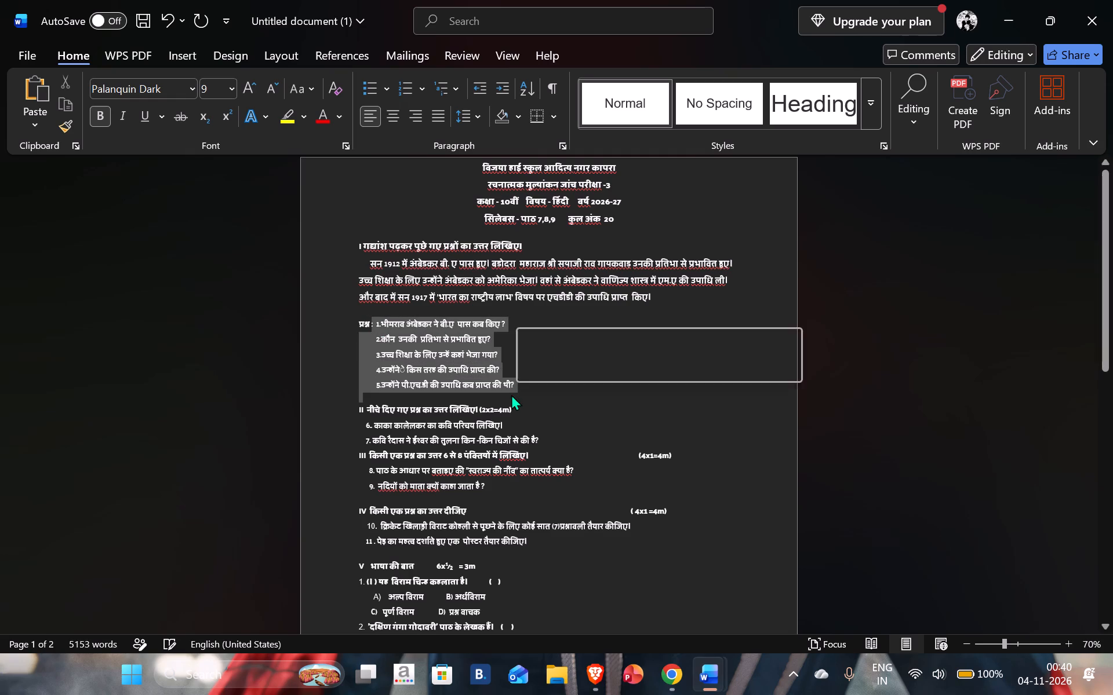
pyautogui.click(359, 320)
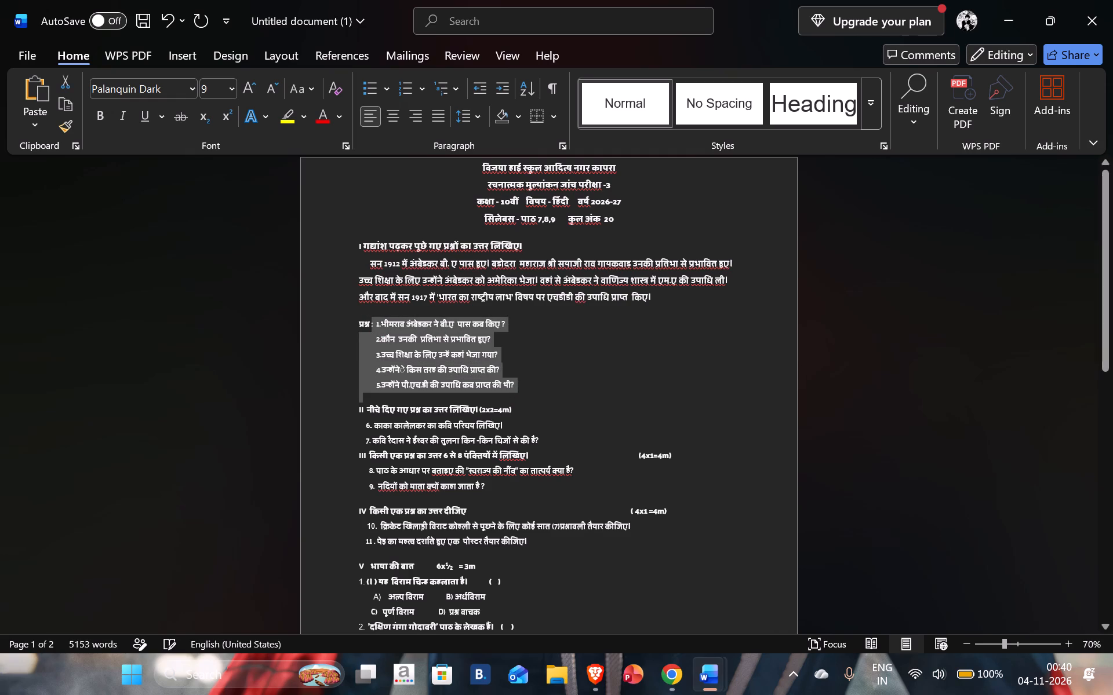
pyautogui.click(530, 385)
pyautogui.moveTo(526, 385); pyautogui.dragTo(368, 356)
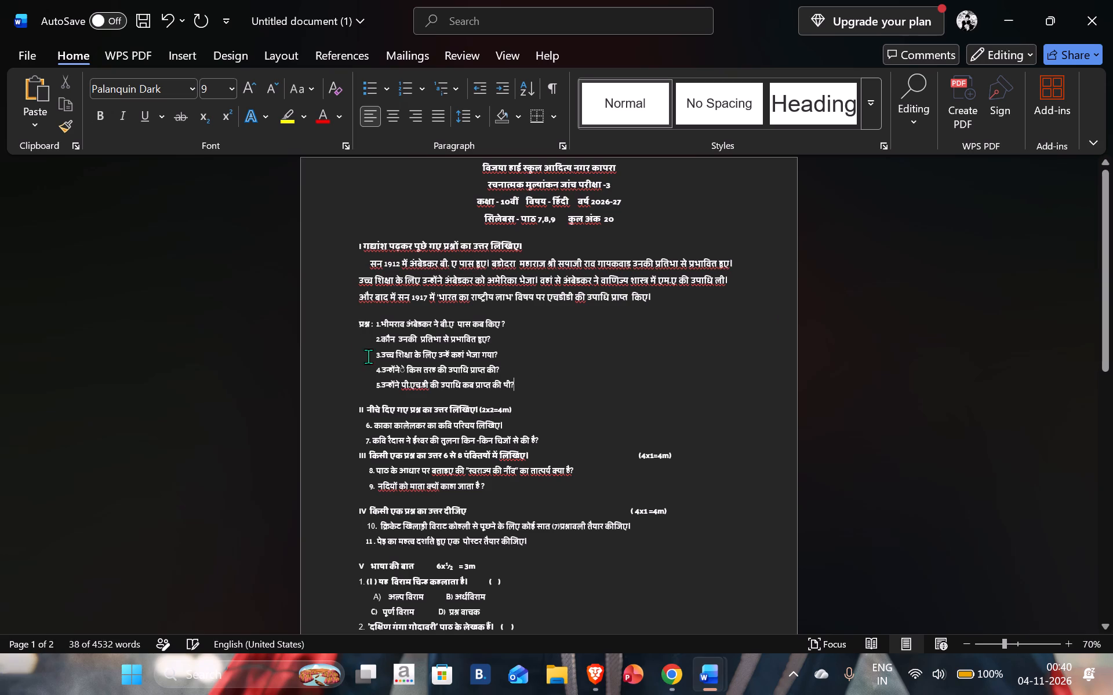
pyautogui.moveTo(368, 356); pyautogui.dragTo(357, 328)
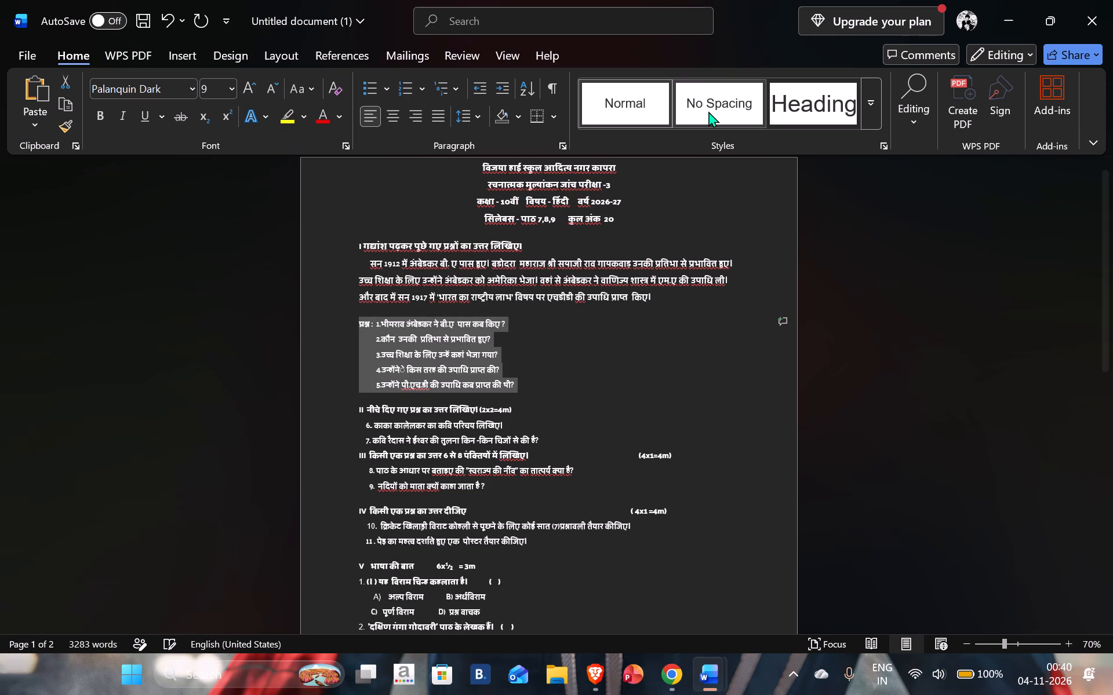
pyautogui.click(708, 111)
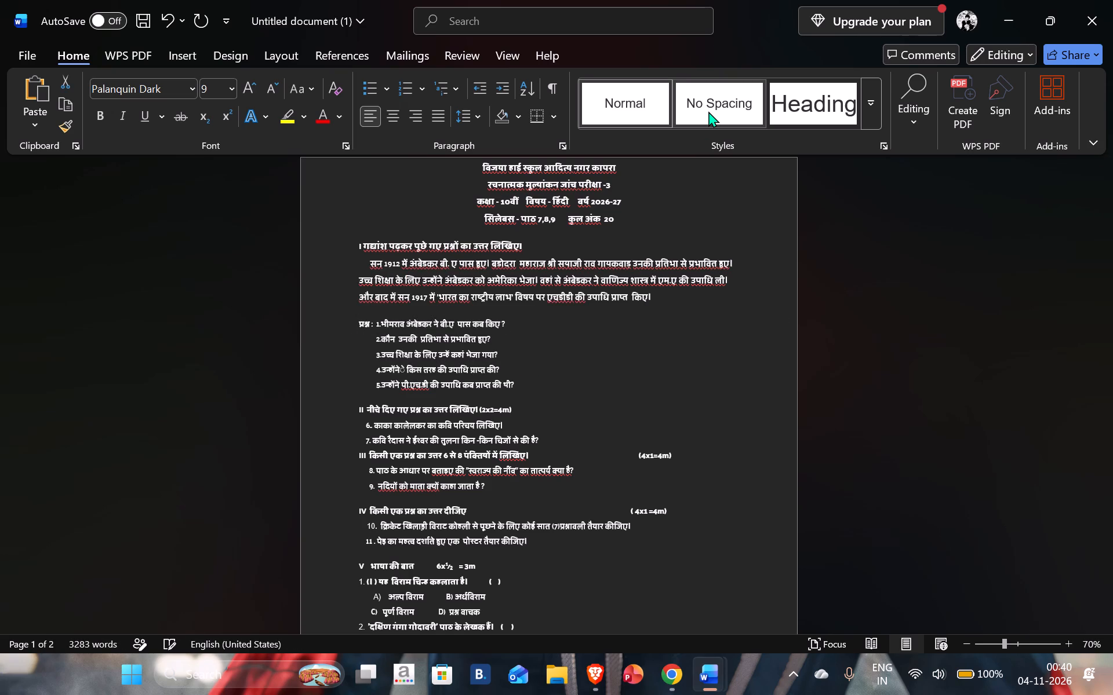
pyautogui.click(273, 92)
pyautogui.click(273, 92)
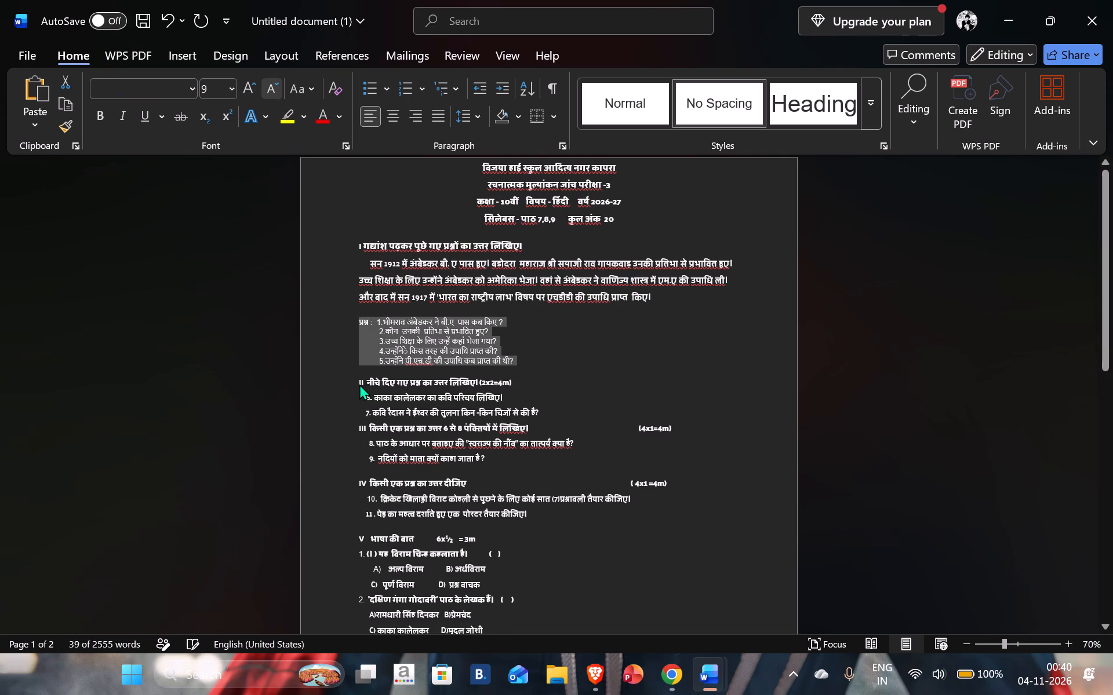
# Apply the No Spacing style to questions 6 and 7 in section II and set their font size to 9.
pyautogui.moveTo(365, 394); pyautogui.dragTo(551, 409)
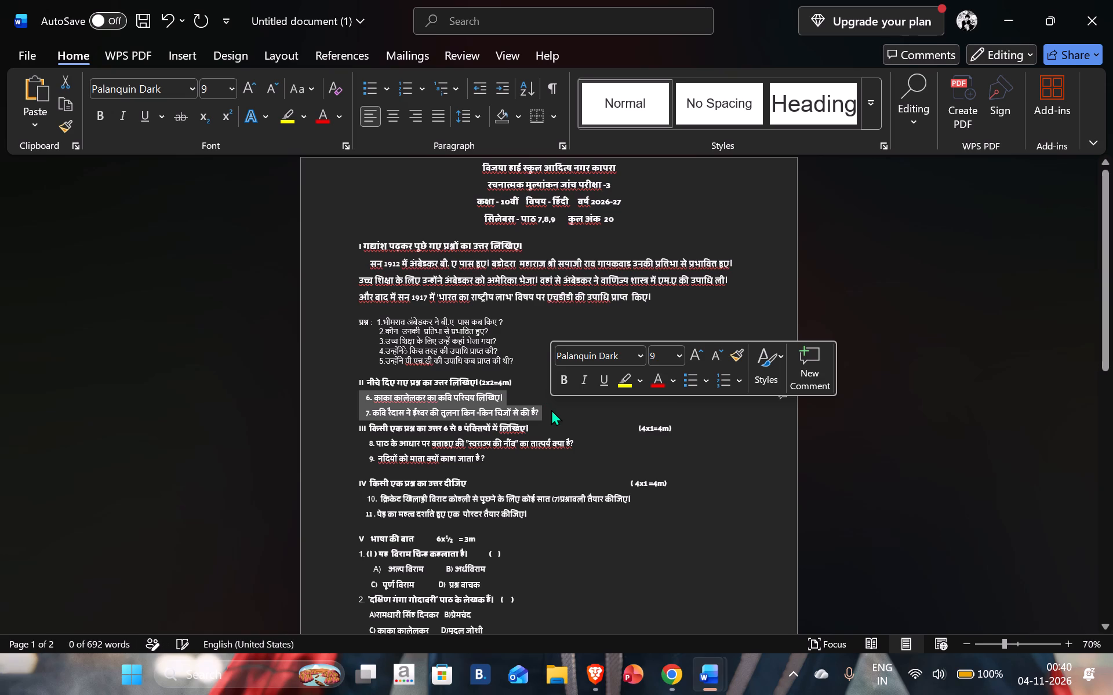
pyautogui.click(686, 98)
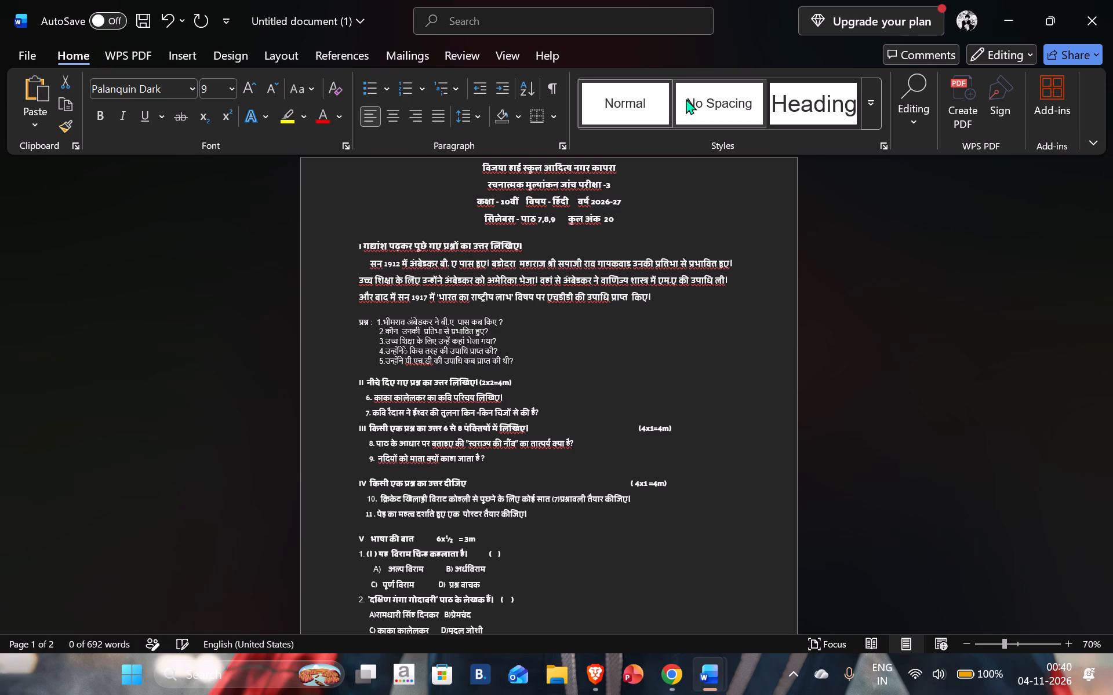
pyautogui.click(270, 89)
pyautogui.click(270, 89)
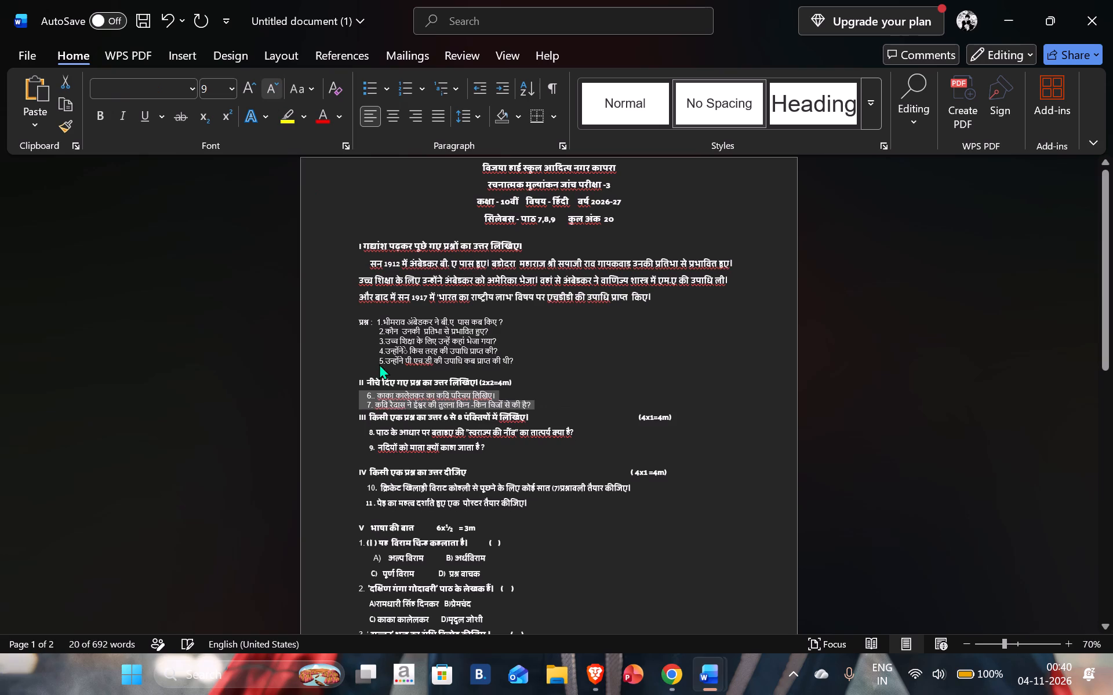
# Apply the No Spacing style to questions 8 and 9 in section III and set their font size to 9.
pyautogui.moveTo(370, 432); pyautogui.dragTo(511, 436)
pyautogui.moveTo(511, 436); pyautogui.dragTo(517, 449)
pyautogui.moveTo(517, 449); pyautogui.dragTo(391, 435)
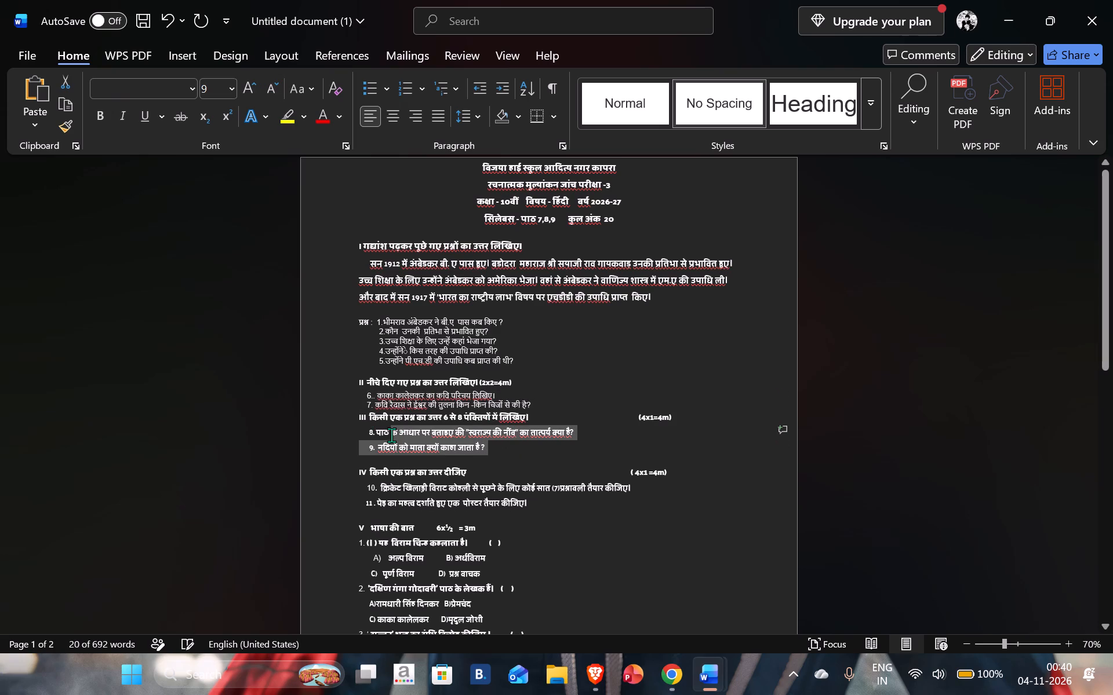
pyautogui.moveTo(391, 435); pyautogui.dragTo(360, 433)
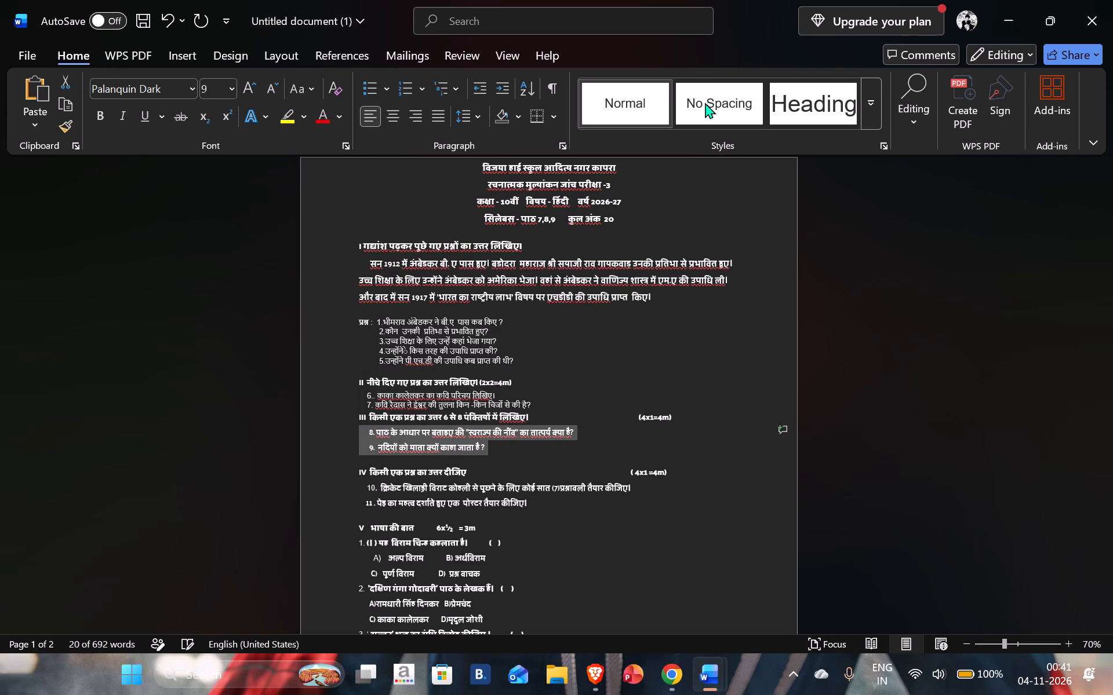
pyautogui.click(716, 103)
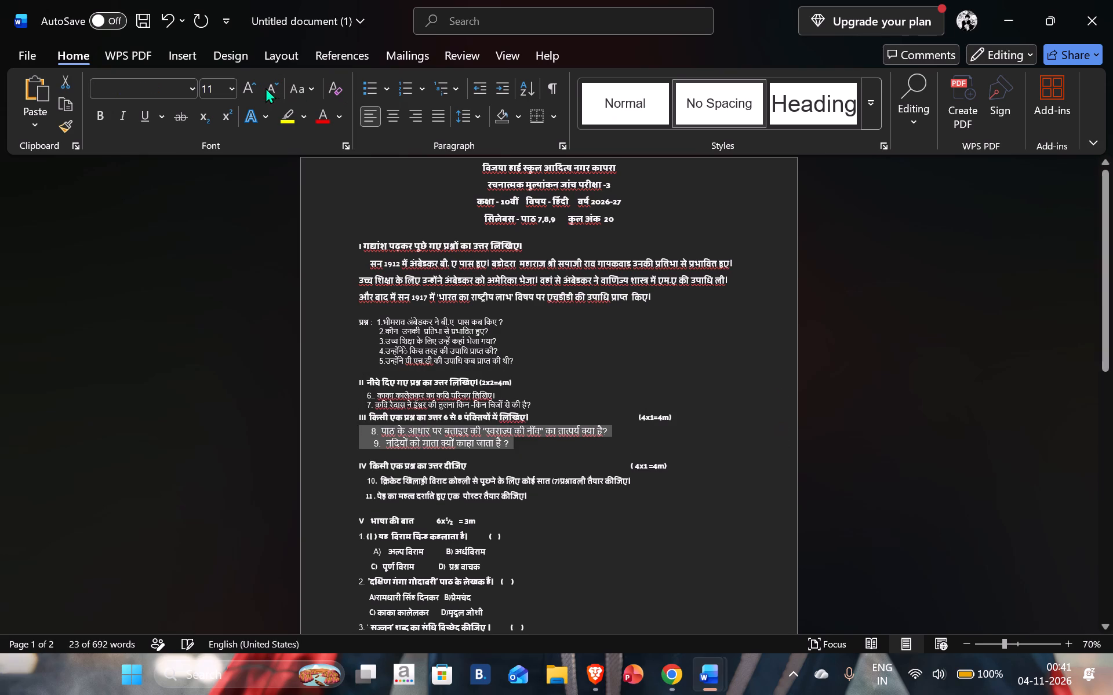
pyautogui.click(270, 87)
pyautogui.click(270, 87)
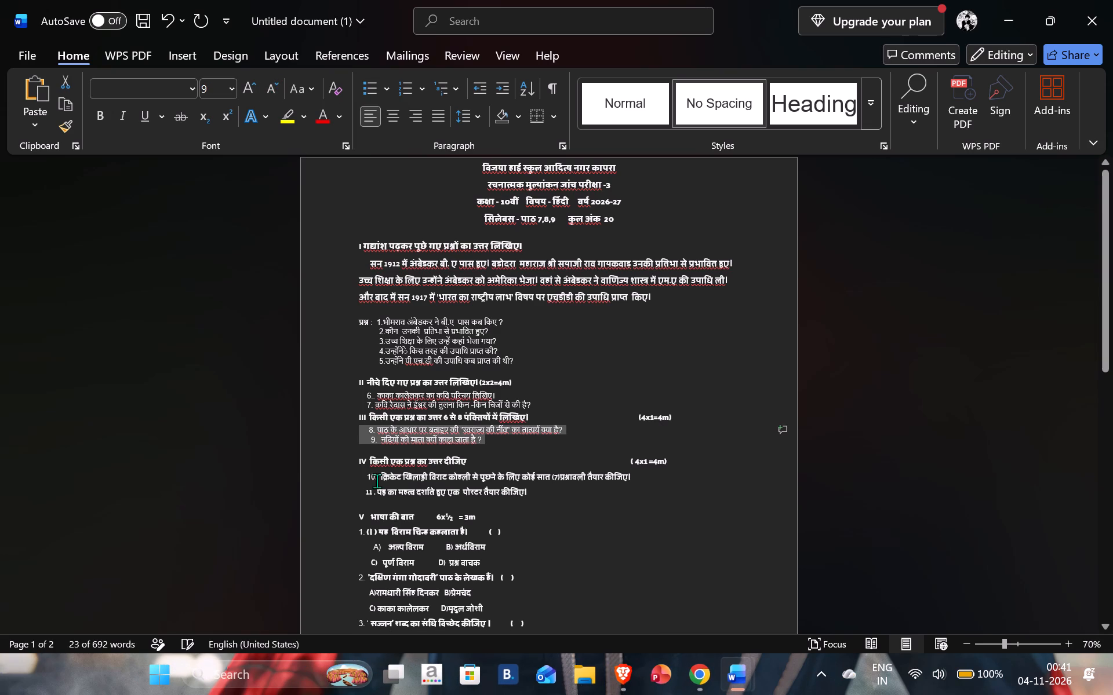
# Apply the No Spacing style to question 10 in section IV and set its text up to "(7)" to size 9.
pyautogui.moveTo(366, 481); pyautogui.dragTo(559, 484)
pyautogui.click(721, 120)
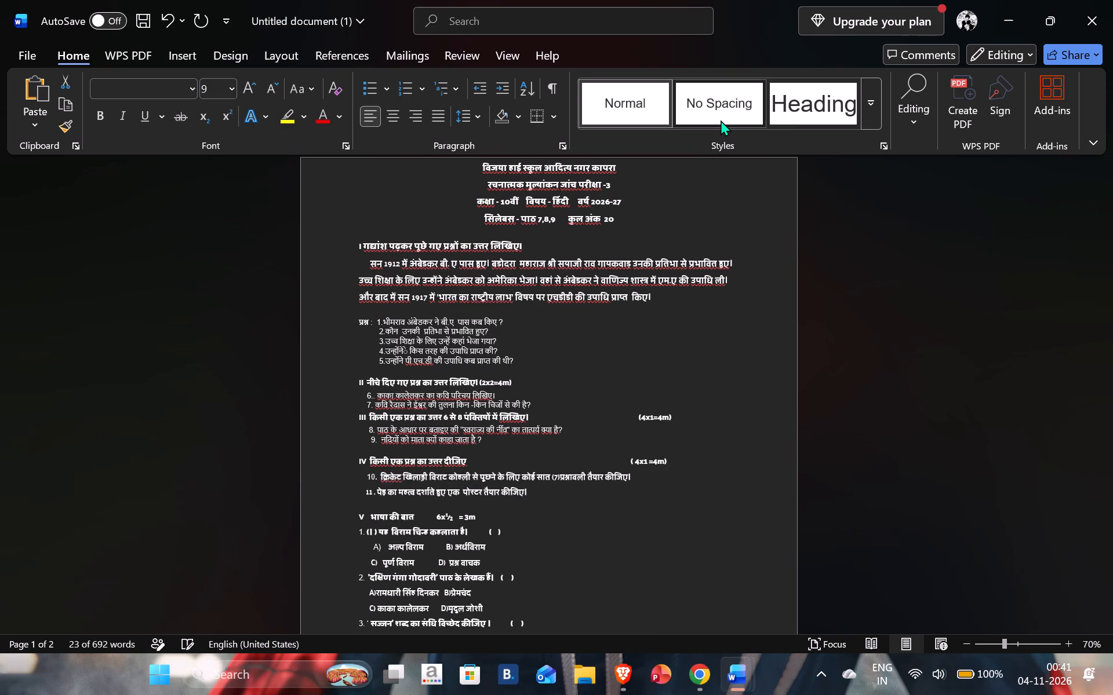
pyautogui.click(275, 86)
pyautogui.click(275, 86)
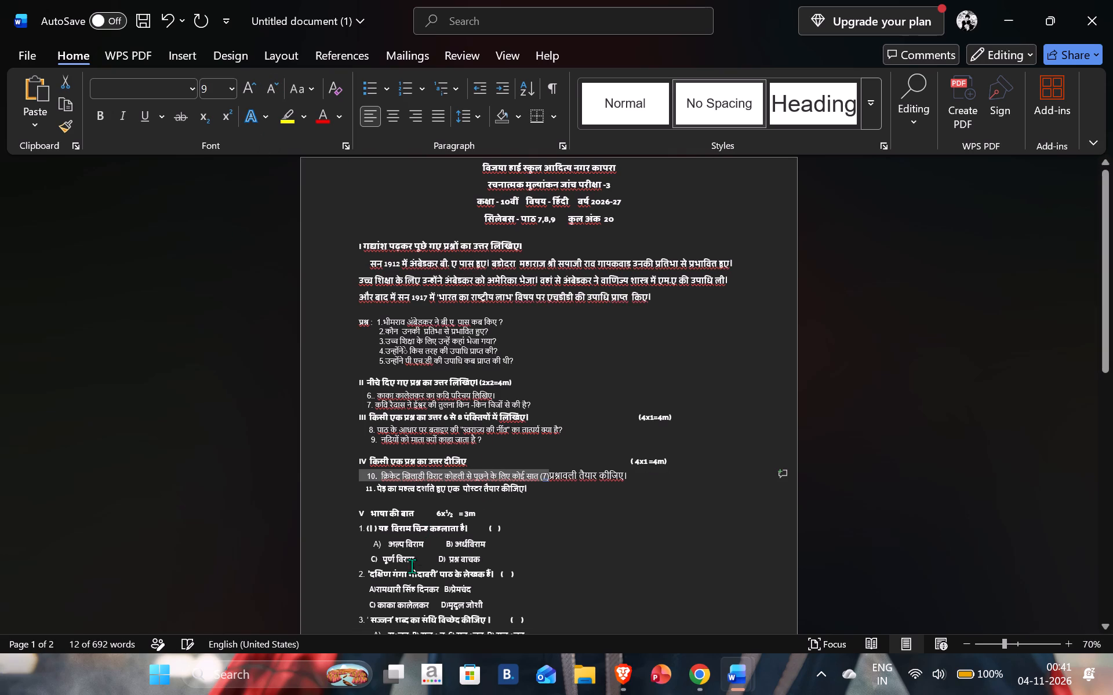
# Add spaces before the 6x½ = 3m marks in the section V heading to align them with section IV's marks.
pyautogui.keyDown('ctrl'); pyautogui.scroll(3, 446, 450); pyautogui.keyUp('ctrl')
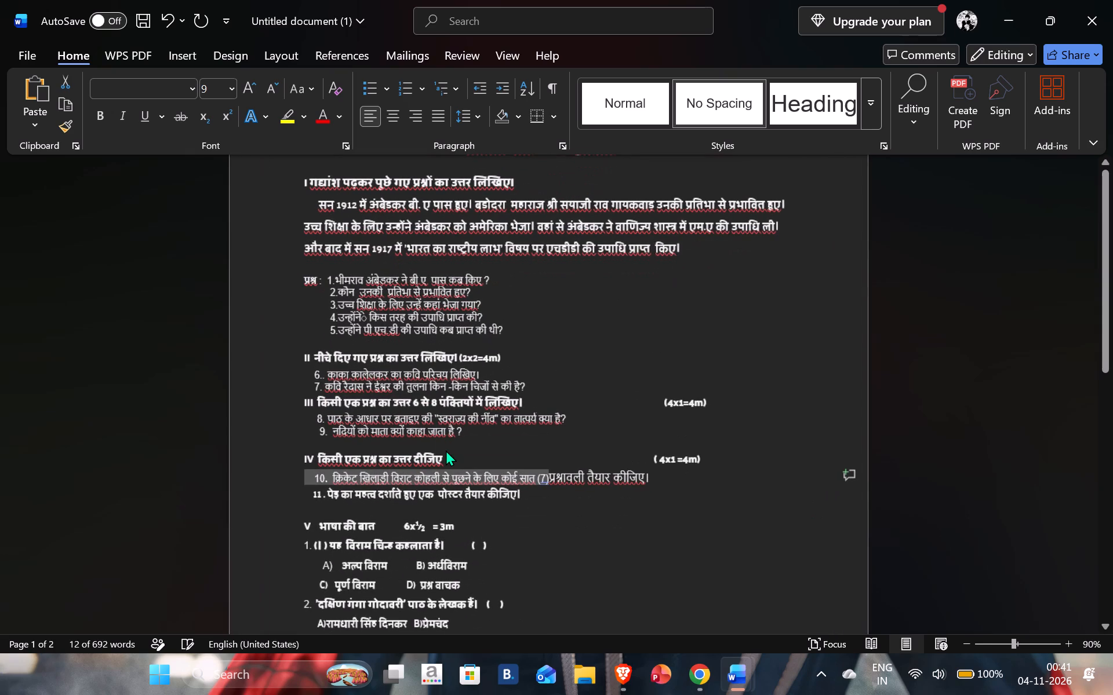
pyautogui.click(399, 529)
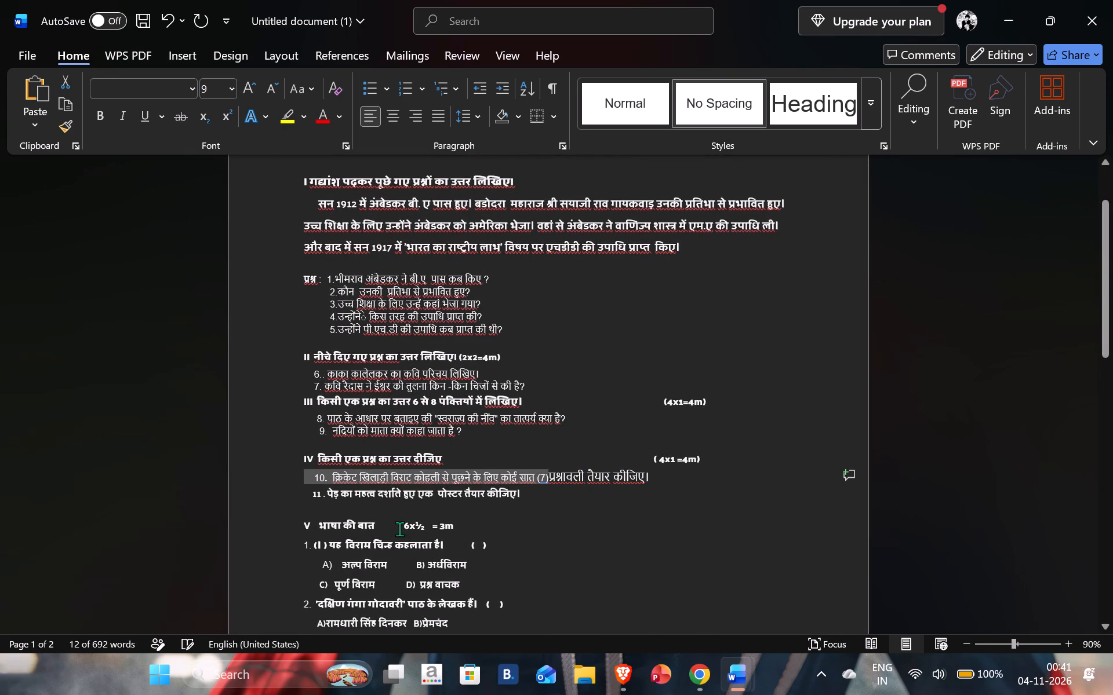
pyautogui.press('space')
pyautogui.press('space')
pyautogui.press('space')
pyautogui.press('space')
pyautogui.press('space')
pyautogui.press('space')
pyautogui.press('space')
pyautogui.press('space')
pyautogui.press('space')
pyautogui.press('space')
pyautogui.press('space')
pyautogui.press('space')
pyautogui.press('space')
pyautogui.press('space')
pyautogui.press('space')
pyautogui.press('space')
pyautogui.press('space')
pyautogui.press('space')
pyautogui.press('space')
pyautogui.press('space')
pyautogui.press('space')
pyautogui.press('space')
pyautogui.press('space')
pyautogui.press('space')
pyautogui.press('space')
pyautogui.press('space')
pyautogui.press('space')
pyautogui.press('space')
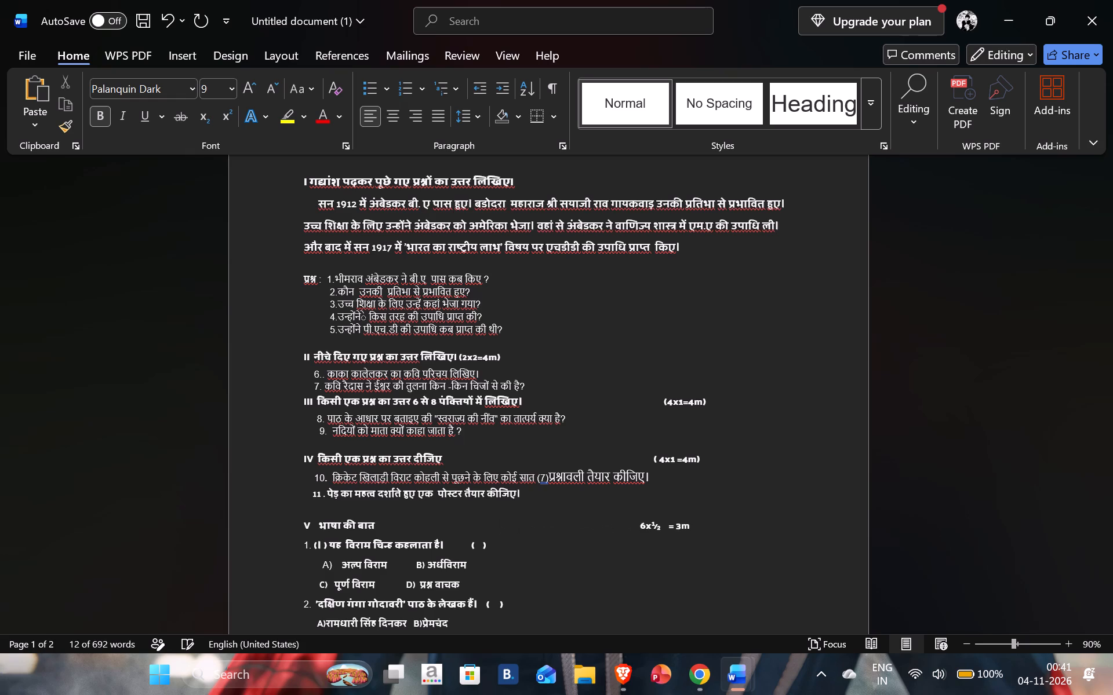
pyautogui.press('space')
pyautogui.press('space')
pyautogui.press('space')
pyautogui.press('space')
pyautogui.press('space')
pyautogui.press('space')
pyautogui.press('space')
# Enclose the 6x½ = 3m marks in the section V heading in parentheses.
pyautogui.hotkey('shift', '(')
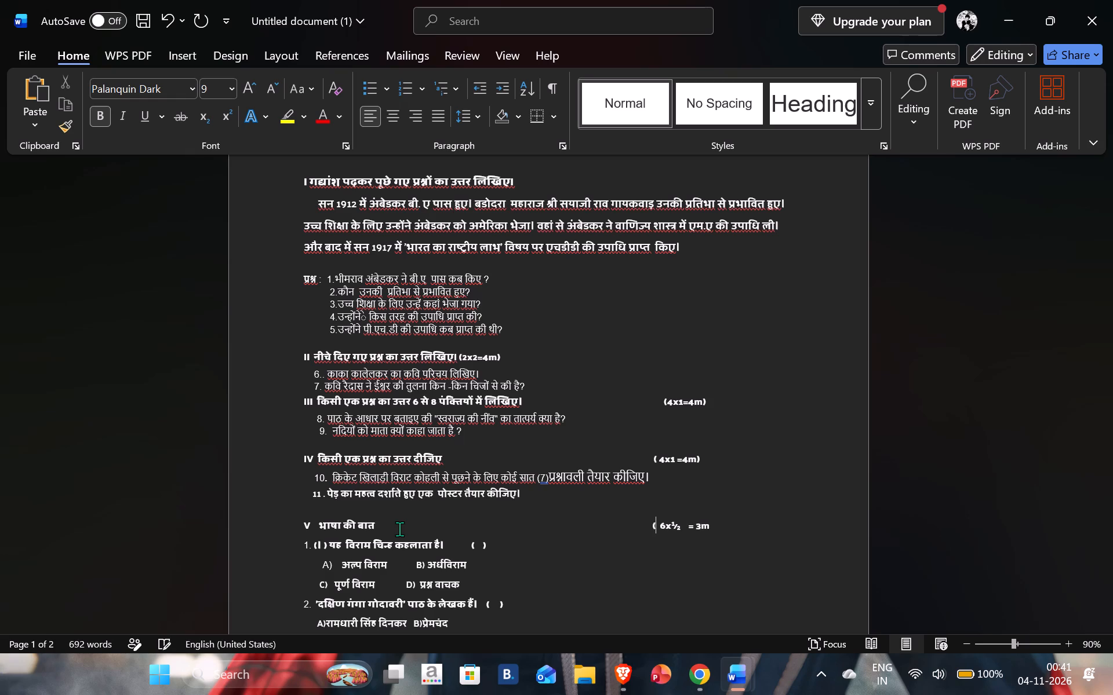
pyautogui.press('Right')
pyautogui.press('Right')
pyautogui.press('Right')
pyautogui.press('Right')
pyautogui.press('Right')
pyautogui.press('Right')
pyautogui.press('Right')
pyautogui.press('Right')
pyautogui.press('Right')
pyautogui.press('Right')
pyautogui.press('Right')
pyautogui.press('Right')
pyautogui.press('Right')
pyautogui.press('Right')
pyautogui.press('Right')
pyautogui.press('Right')
pyautogui.press('Right')
pyautogui.press('Right')
pyautogui.press('Right')
pyautogui.press('Right')
pyautogui.press('Right')
pyautogui.press('Right')
pyautogui.press('Right')
pyautogui.press('Right')
pyautogui.press('Right')
pyautogui.press('Right')
pyautogui.hotkey('shift', ')')
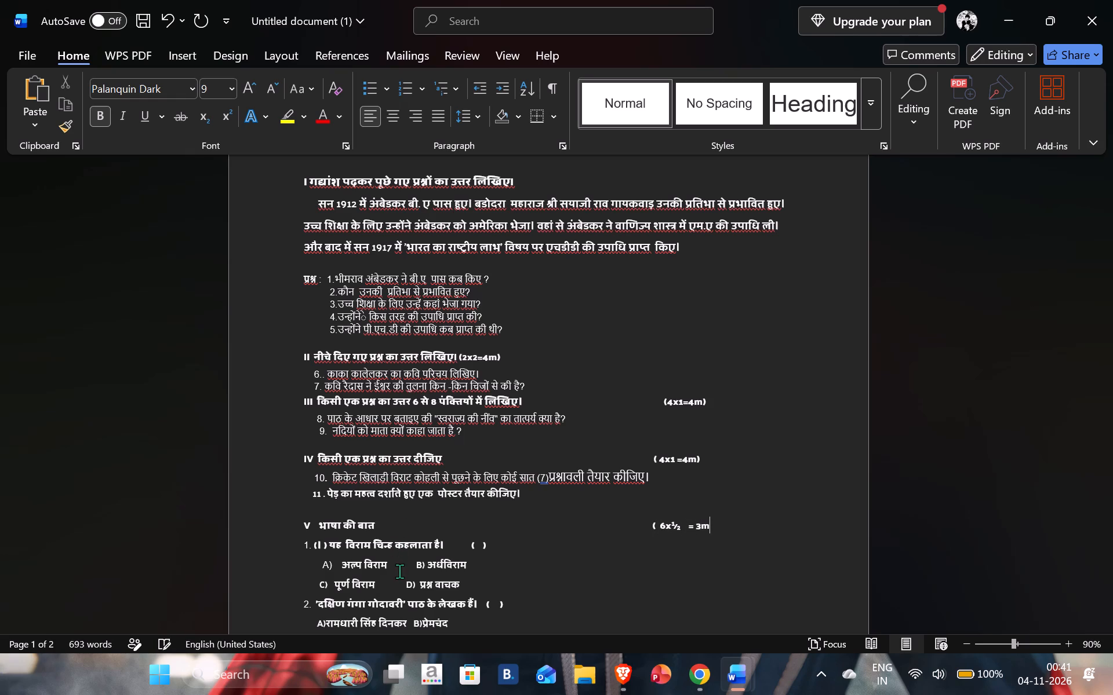
# Join options C and D of section V question 1 onto the line with A and B, with spaces before option C.
pyautogui.click(315, 584)
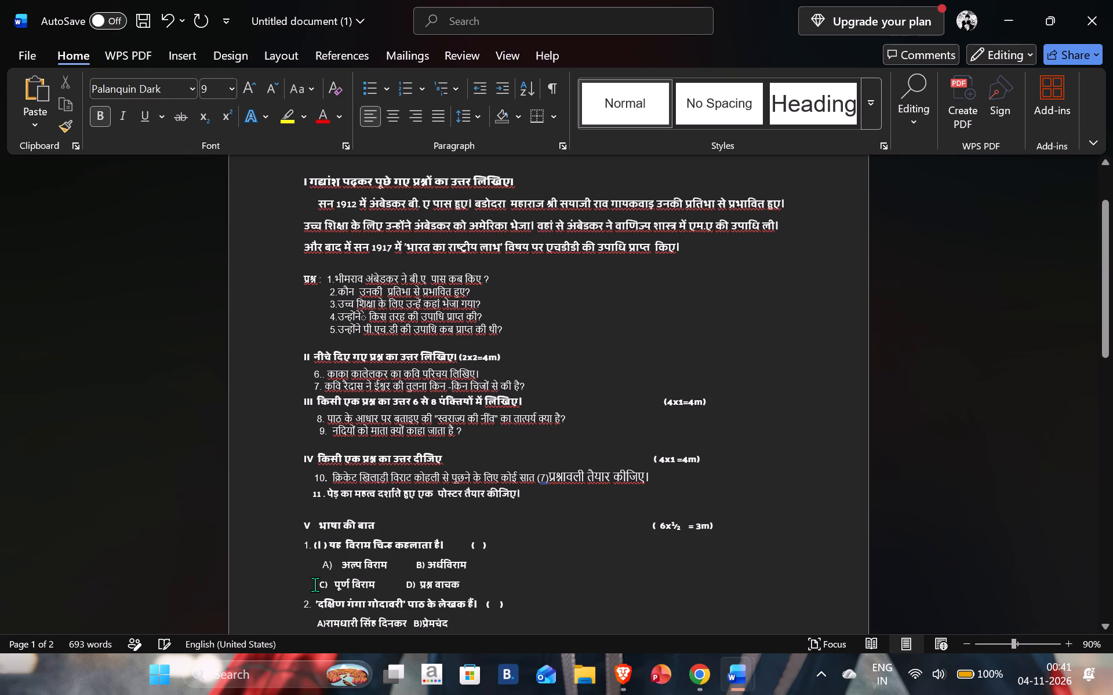
pyautogui.press('BackSpace')
pyautogui.press('BackSpace')
pyautogui.press('BackSpace')
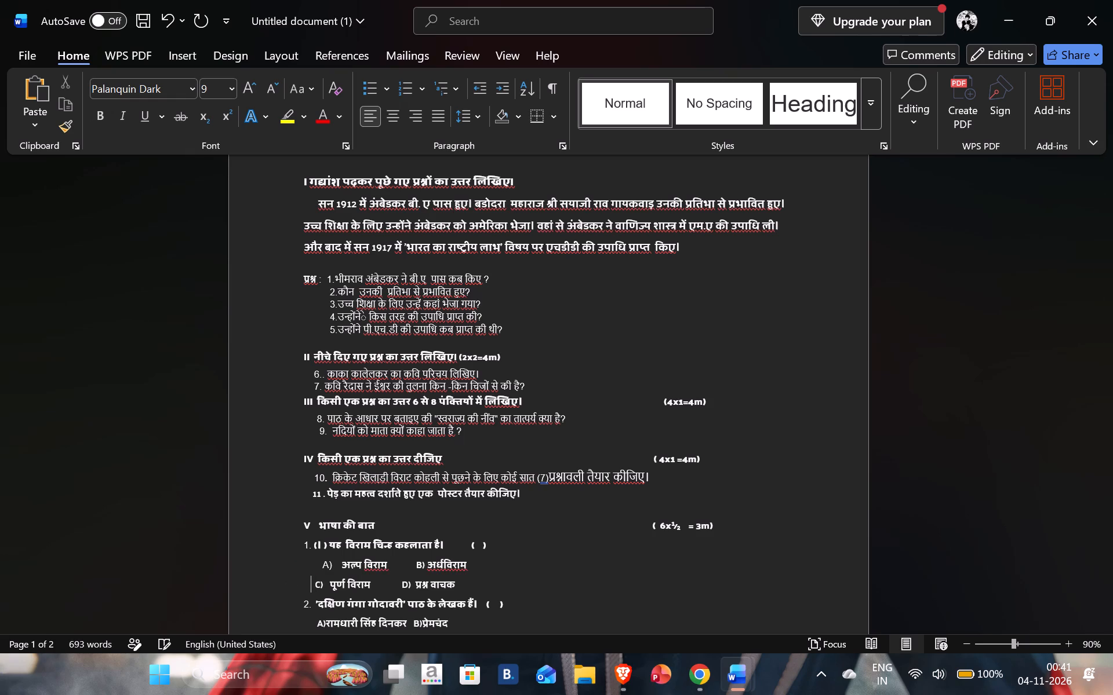
pyautogui.press('BackSpace')
pyautogui.press('BackSpace')
pyautogui.press('BackSpace')
pyautogui.press('BackSpace')
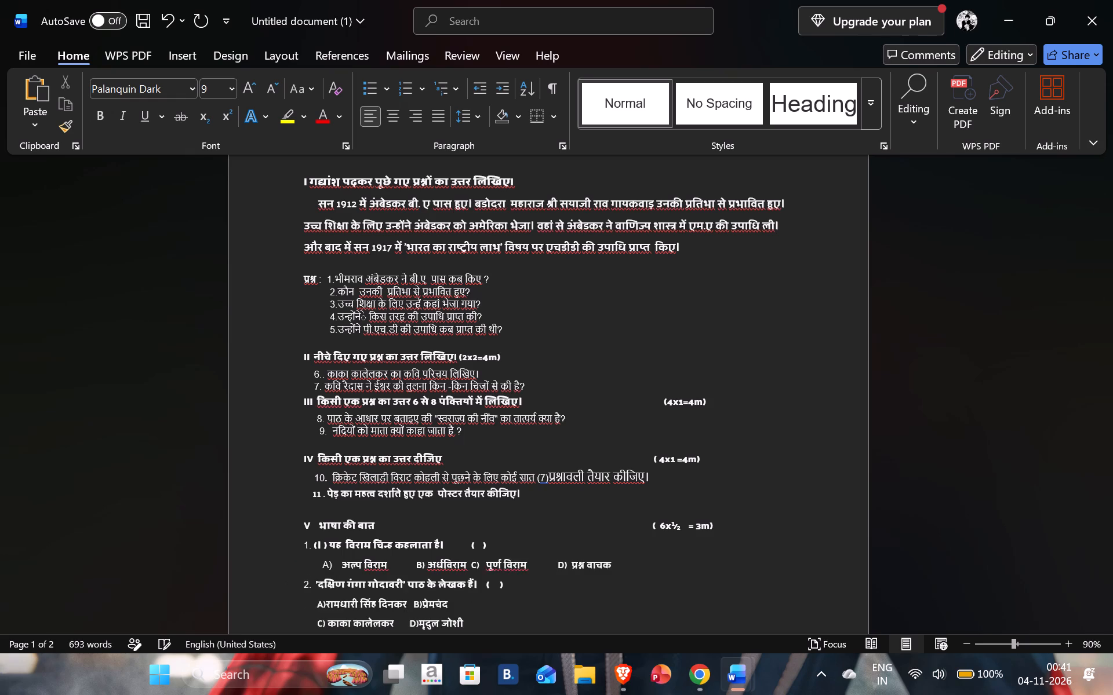
pyautogui.hotkey('ctrl', 'z')
pyautogui.press('space')
pyautogui.press('space')
pyautogui.press('space')
pyautogui.press('space')
pyautogui.press('space')
pyautogui.press('space')
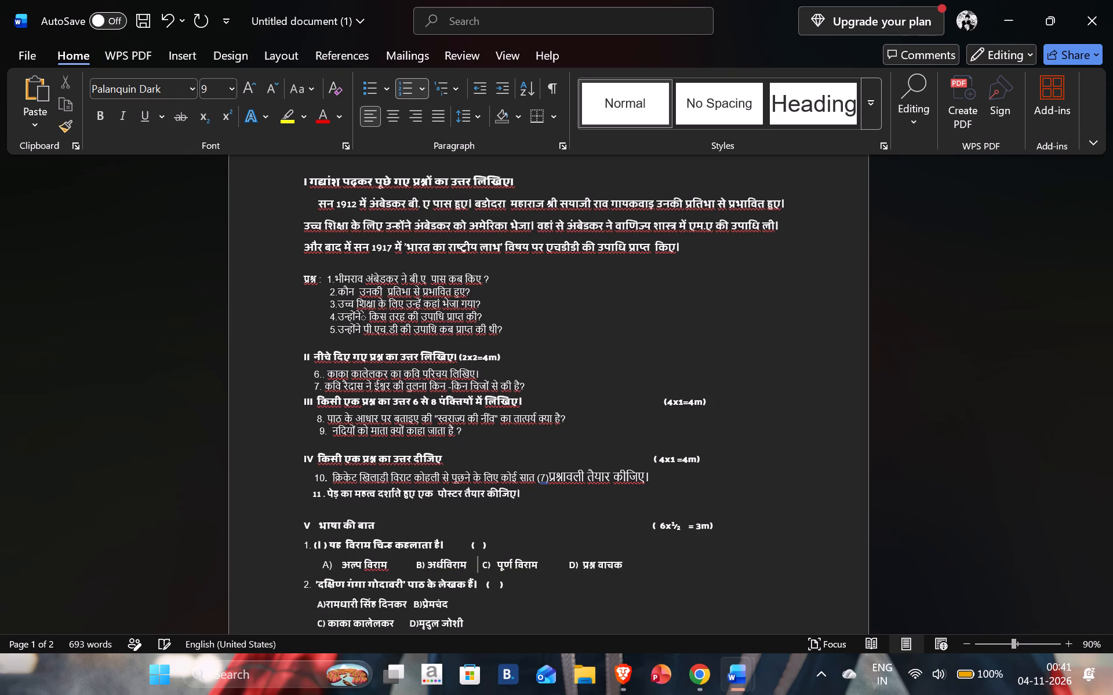
pyautogui.press('space')
pyautogui.press('space')
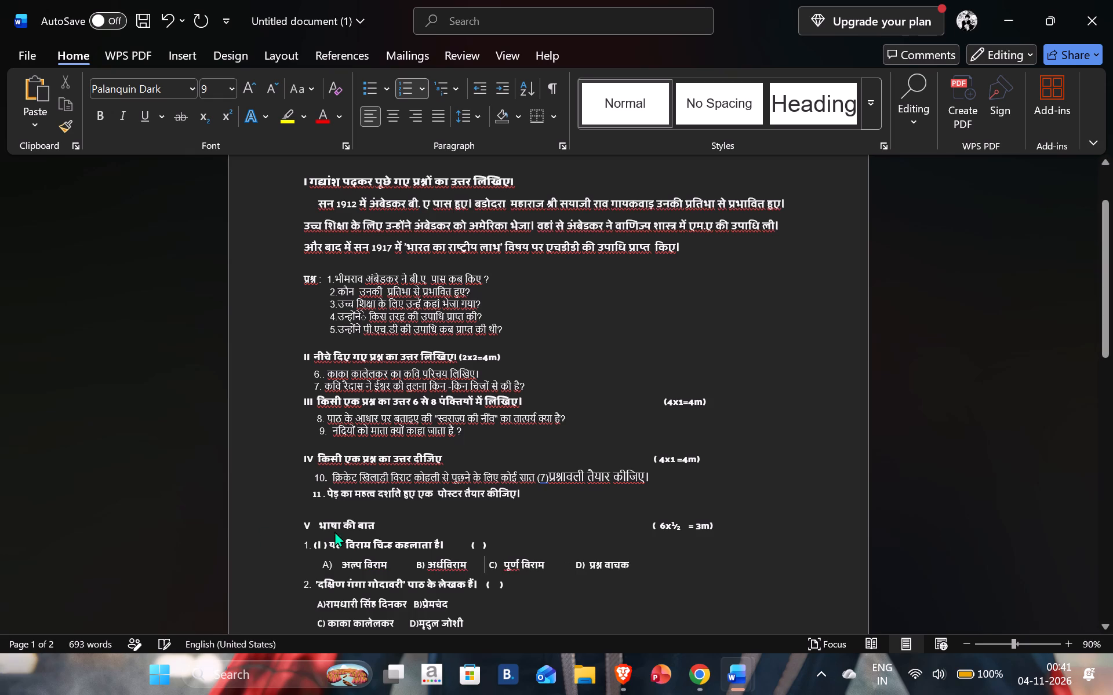
# Add spaces before question 1's empty answer brackets in section V to move them under the section's marks.
pyautogui.click(469, 544)
pyautogui.press('space')
pyautogui.press('space')
pyautogui.press('space')
pyautogui.press('space')
pyautogui.press('space')
pyautogui.press('space')
pyautogui.press('space')
pyautogui.press('space')
pyautogui.press('space')
pyautogui.press('space')
pyautogui.press('space')
pyautogui.press('space')
pyautogui.press('space')
pyautogui.press('space')
pyautogui.press('space')
pyautogui.press('space')
pyautogui.press('space')
pyautogui.press('space')
pyautogui.press('space')
pyautogui.press('space')
pyautogui.press('space')
pyautogui.press('space')
pyautogui.press('space')
pyautogui.press('space')
pyautogui.press('space')
pyautogui.press('space')
pyautogui.press('space')
pyautogui.press('space')
pyautogui.press('space')
pyautogui.press('space')
pyautogui.press('space')
pyautogui.press('space')
pyautogui.press('space')
pyautogui.press('space')
pyautogui.press('space')
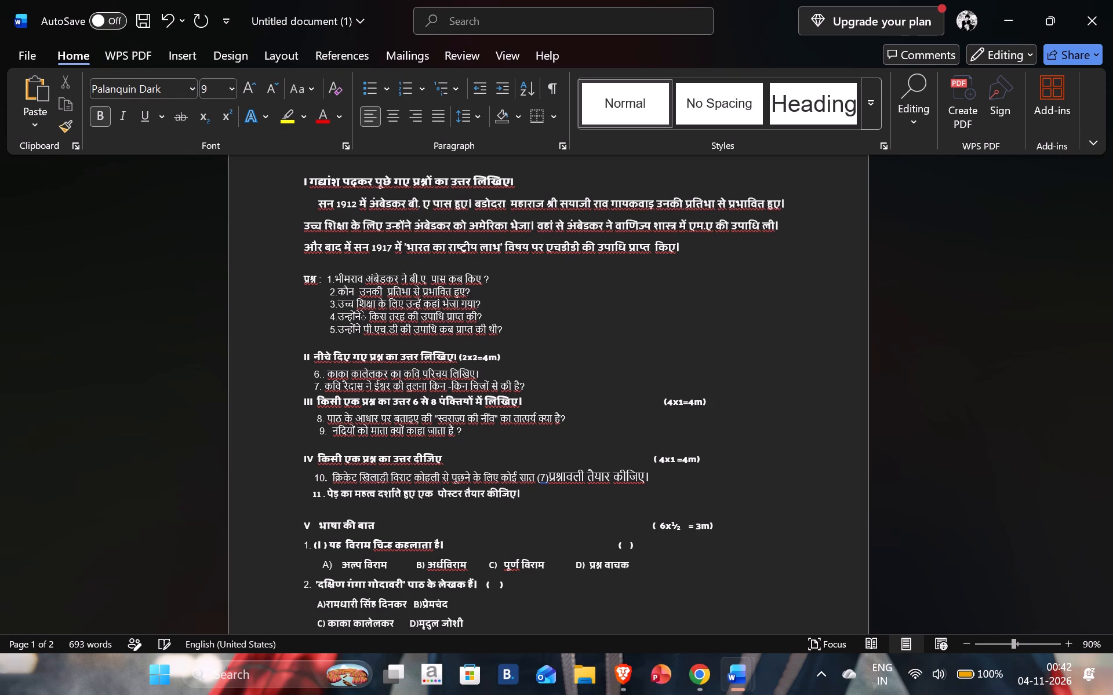
pyautogui.press('space')
pyautogui.press('space')
# Join question 2's options C and D onto the A and B line, adding spaces to bring option C near question 1's option C.
pyautogui.scroll(-4, 326, 565)
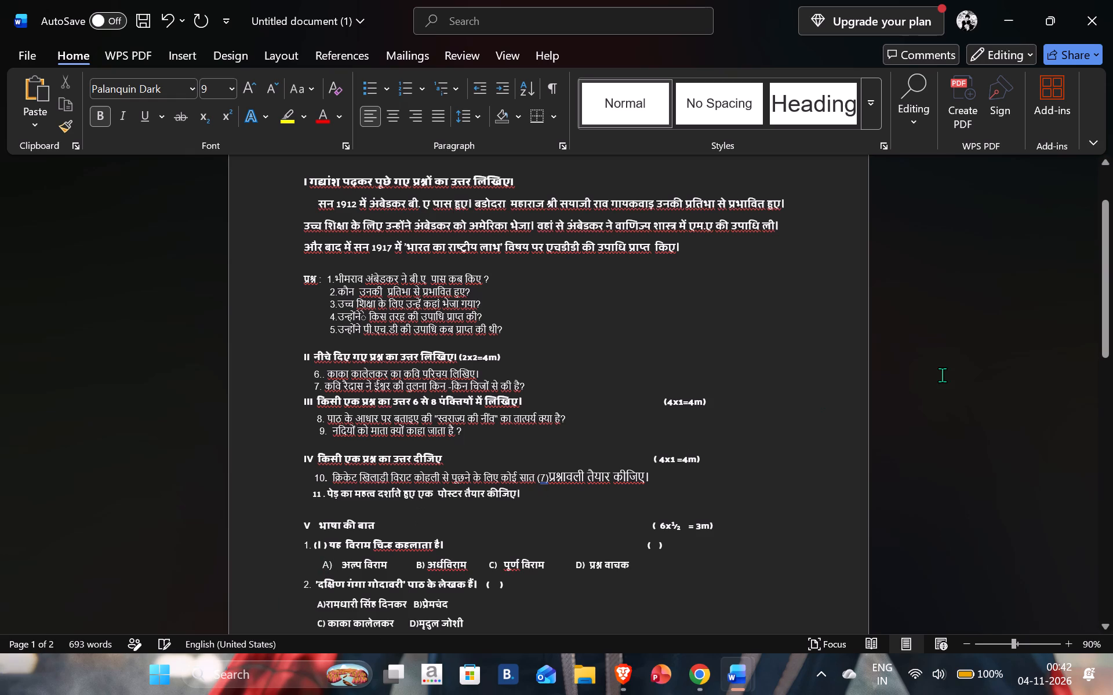
pyautogui.scroll(-6, 1107, 240)
pyautogui.keyDown('ctrl'); pyautogui.scroll(1, 1107, 241); pyautogui.keyUp('ctrl')
pyautogui.hscroll(-1, 704, 447)
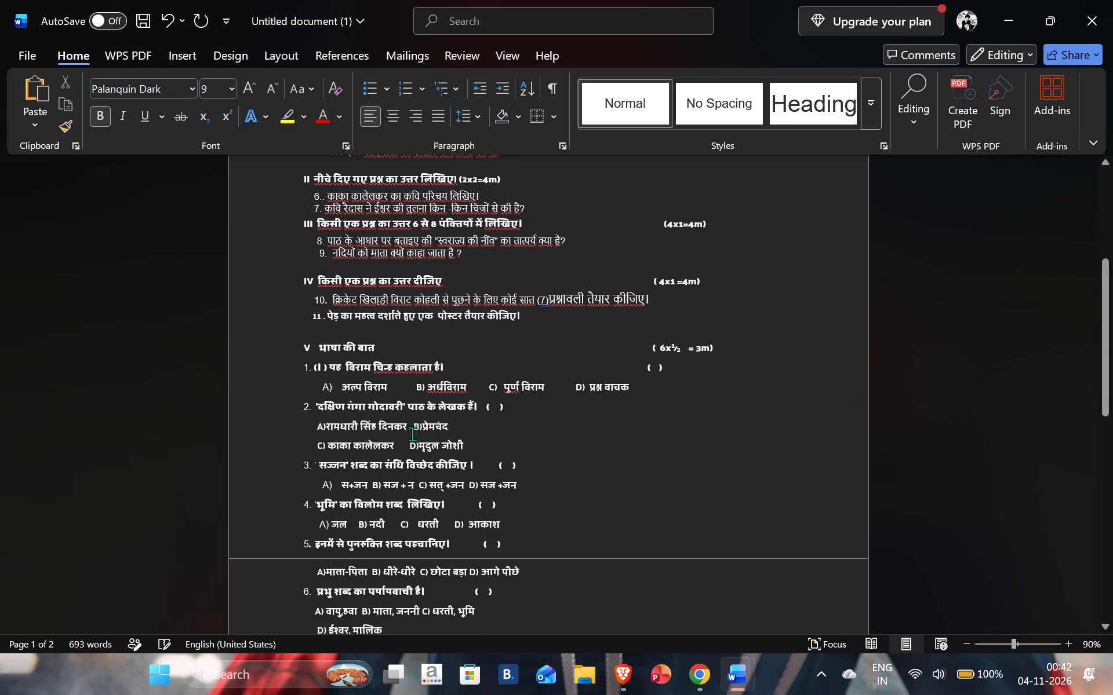
pyautogui.click(309, 448)
pyautogui.press('BackSpace')
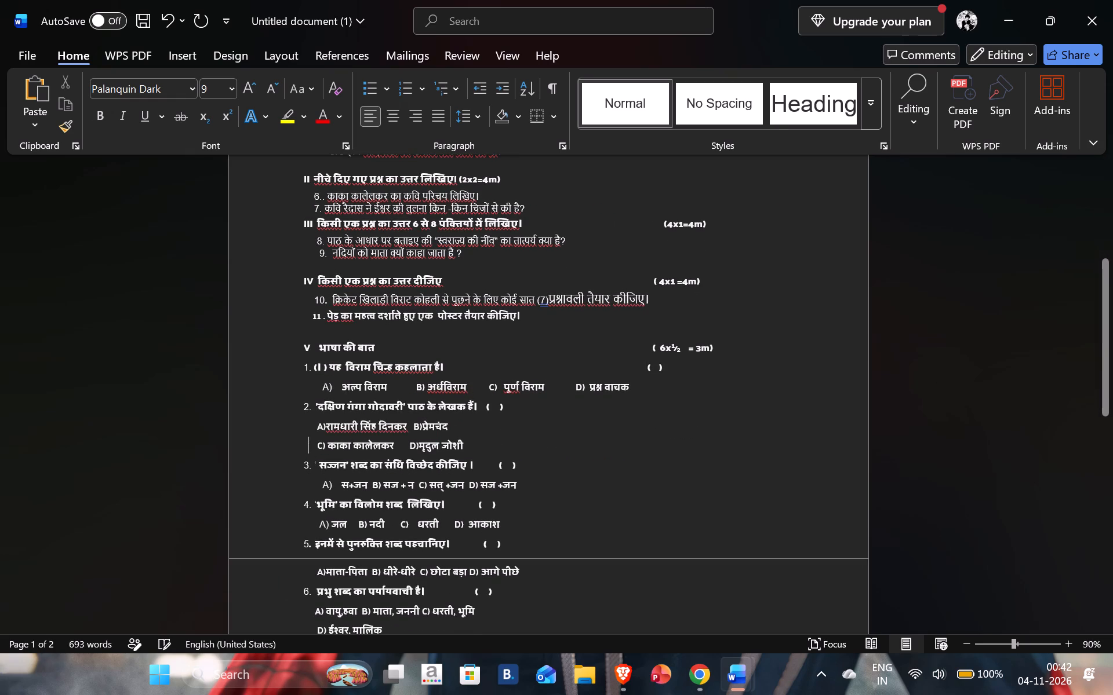
pyautogui.press('Right')
pyautogui.press('Right')
pyautogui.press('Right')
pyautogui.press('BackSpace')
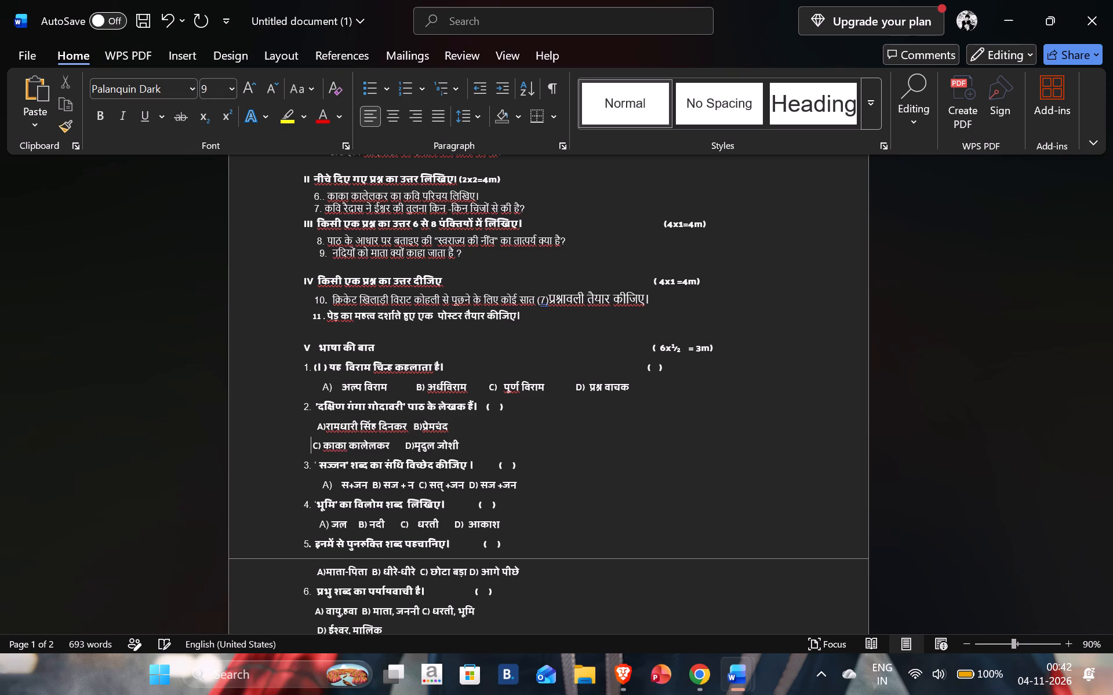
pyautogui.press('Right')
pyautogui.press('BackSpace')
pyautogui.press('BackSpace')
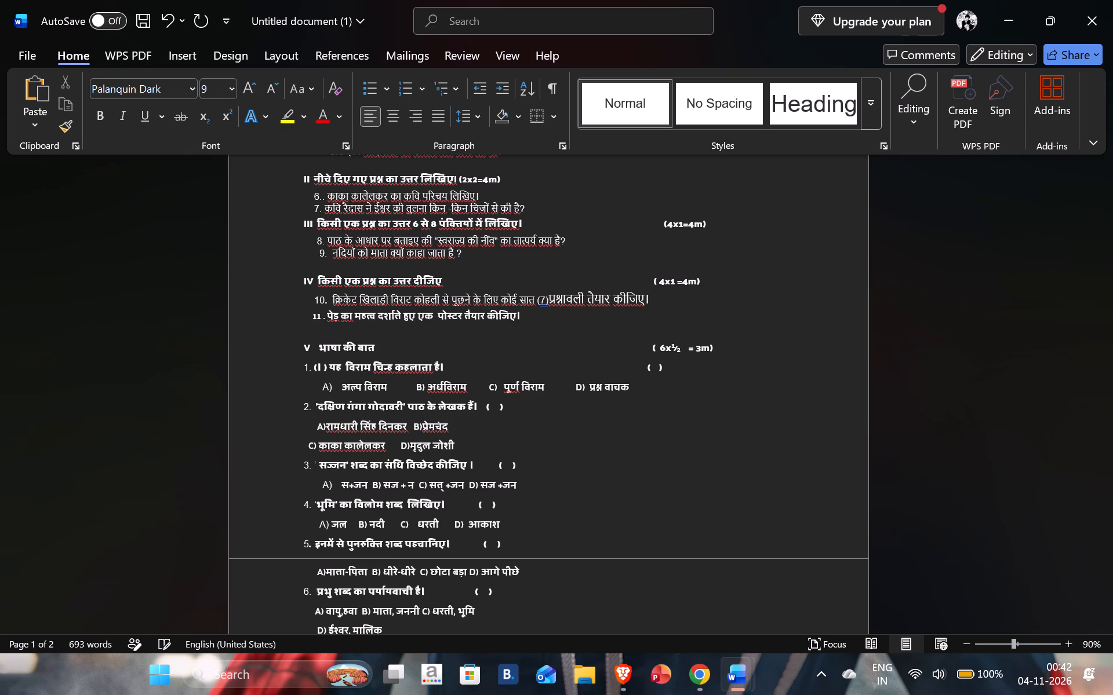
pyautogui.press('BackSpace')
pyautogui.press('BackSpace')
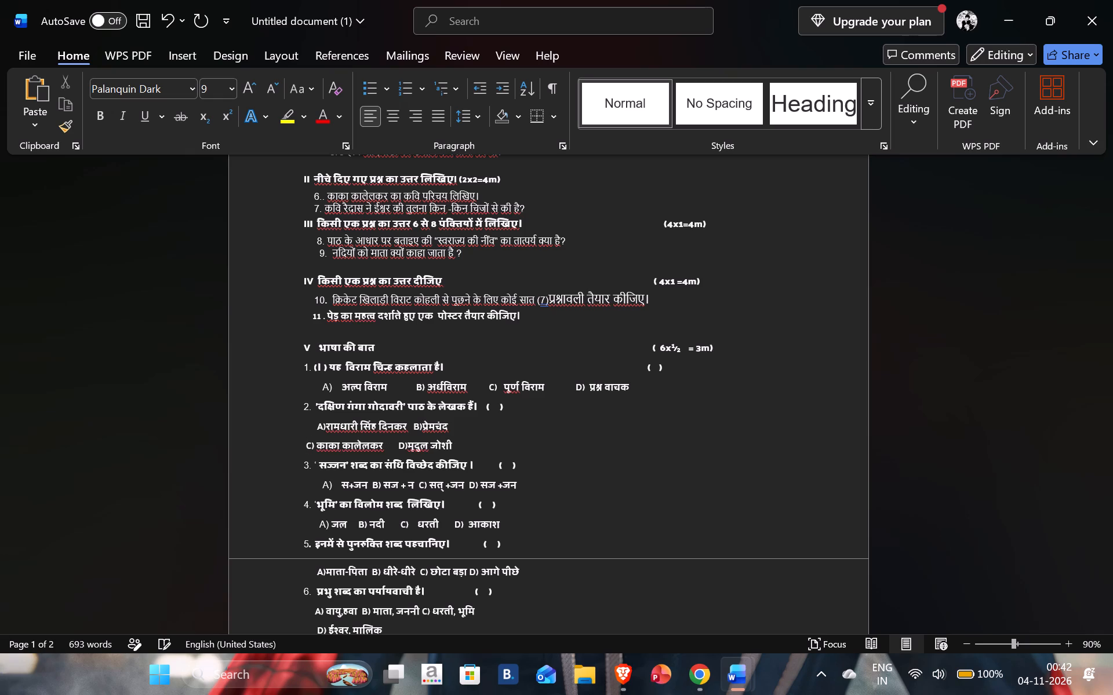
pyautogui.press('BackSpace')
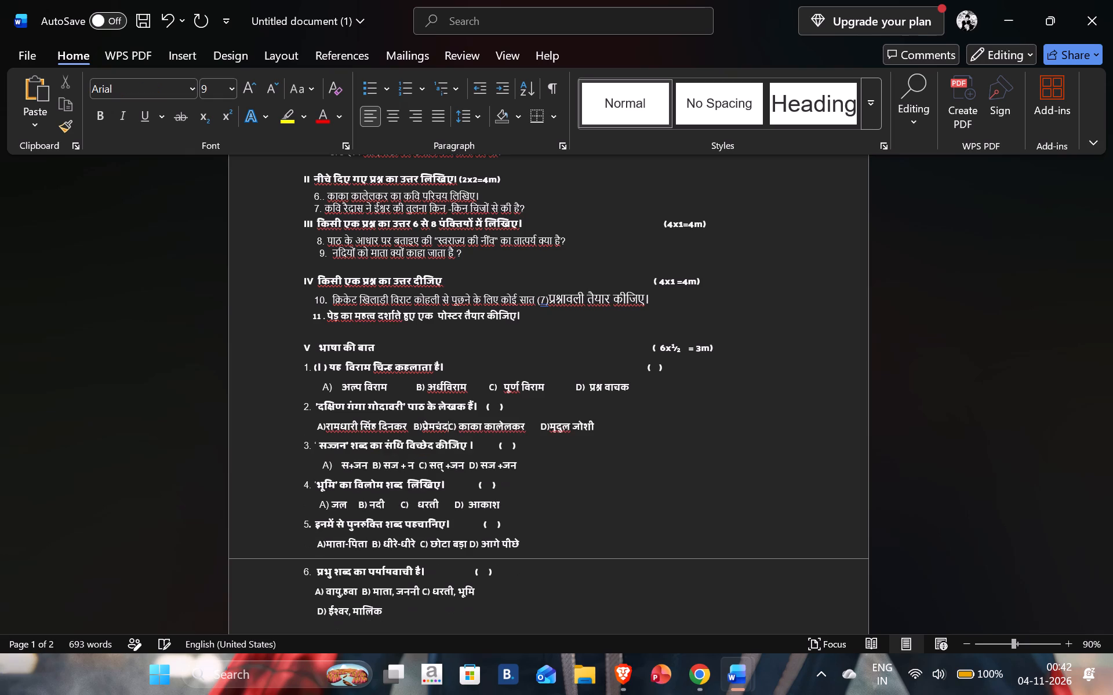
pyautogui.press('space')
pyautogui.press('space')
pyautogui.press('space')
pyautogui.press('space')
pyautogui.press('space')
pyautogui.press('space')
pyautogui.press('space')
pyautogui.press('space')
pyautogui.press('space')
pyautogui.press('space')
pyautogui.press('space')
pyautogui.press('space')
pyautogui.press('space')
pyautogui.press('space')
pyautogui.press('space')
pyautogui.press('space')
pyautogui.press('space')
pyautogui.press('space')
pyautogui.press('space')
pyautogui.press('space')
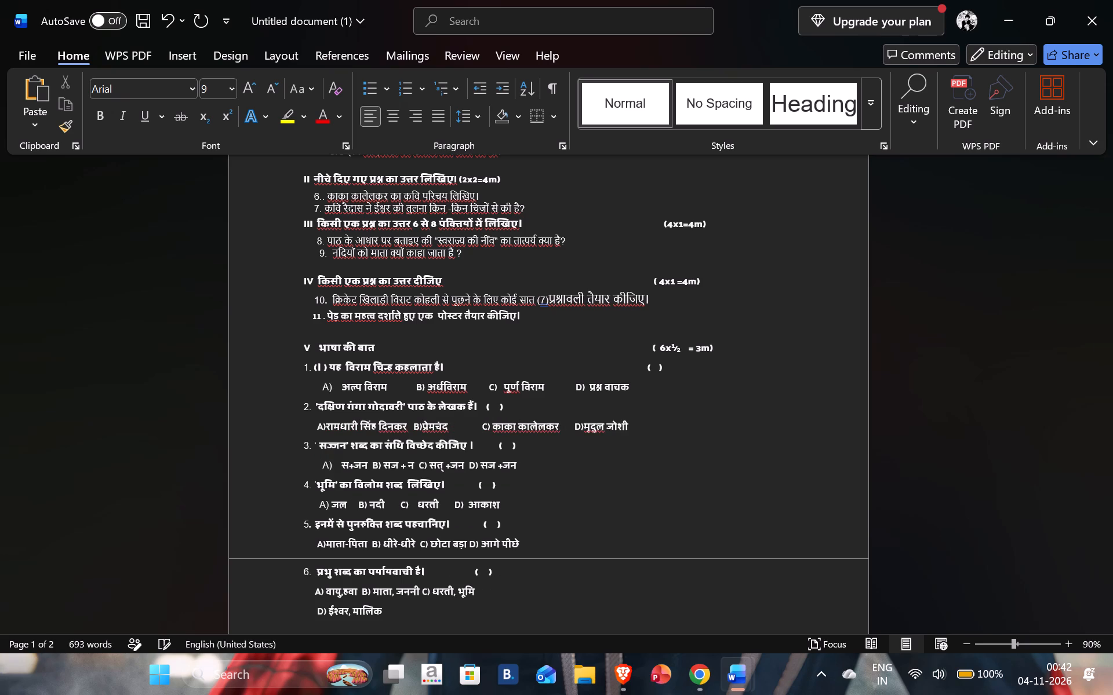
# Add spaces before option B of section V question 3 to line it up under question 2's option B.
pyautogui.click(369, 463)
pyautogui.press('space')
pyautogui.press('space')
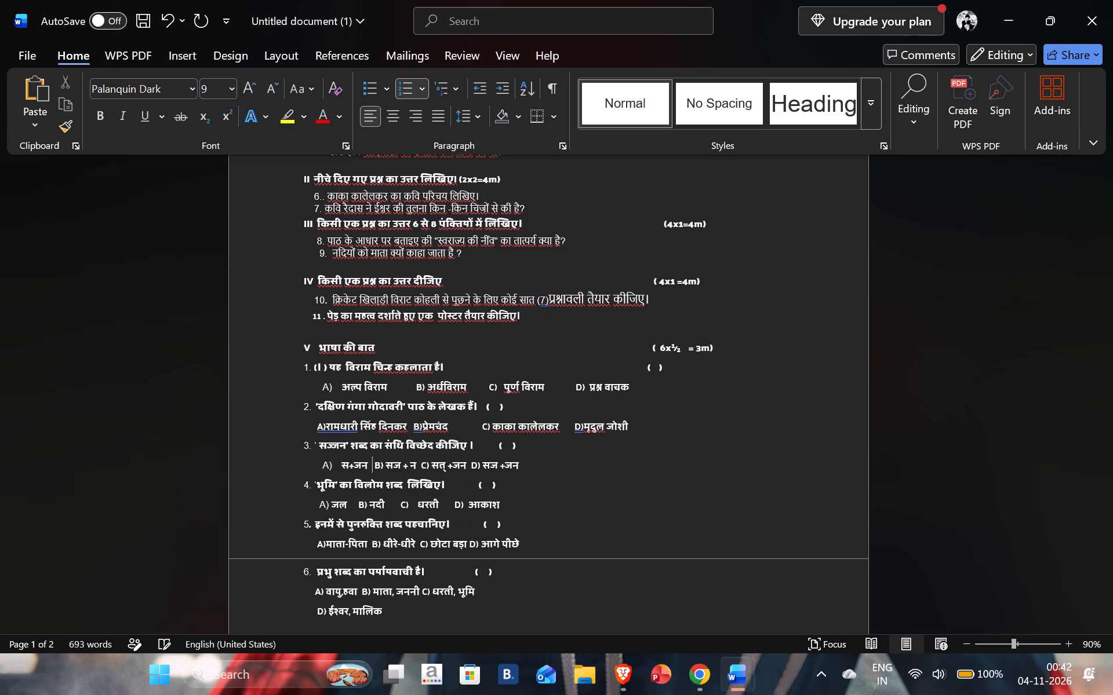
pyautogui.press('space')
pyautogui.press('space')
pyautogui.press('space')
pyautogui.press('space')
pyautogui.press('space')
pyautogui.press('space')
pyautogui.press('space')
pyautogui.press('space')
pyautogui.press('space')
pyautogui.press('space')
pyautogui.press('space')
pyautogui.press('space')
pyautogui.press('space')
pyautogui.press('space')
pyautogui.press('space')
pyautogui.press('space')
pyautogui.press('space')
pyautogui.press('space')
pyautogui.press('space')
pyautogui.press('space')
pyautogui.press('space')
pyautogui.press('space')
pyautogui.press('space')
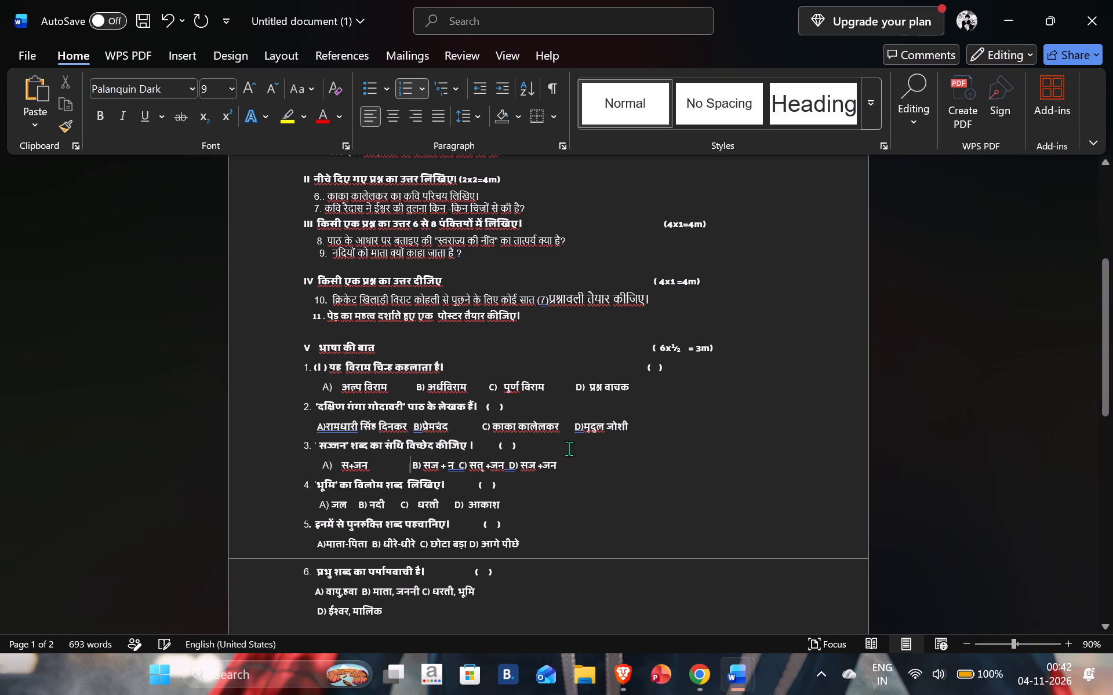
# Add spaces before question 3's option C, trimming the excess, to bring it under question 2's option C.
pyautogui.click(461, 464)
pyautogui.press('Left')
pyautogui.press('space')
pyautogui.press('space')
pyautogui.press('space')
pyautogui.press('space')
pyautogui.press('space')
pyautogui.press('space')
pyautogui.press('space')
pyautogui.press('space')
pyautogui.press('space')
pyautogui.press('space')
pyautogui.press('space')
pyautogui.press('space')
pyautogui.press('space')
pyautogui.press('space')
pyautogui.press('space')
pyautogui.press('space')
pyautogui.press('space')
pyautogui.press('space')
pyautogui.press('space')
pyautogui.press('space')
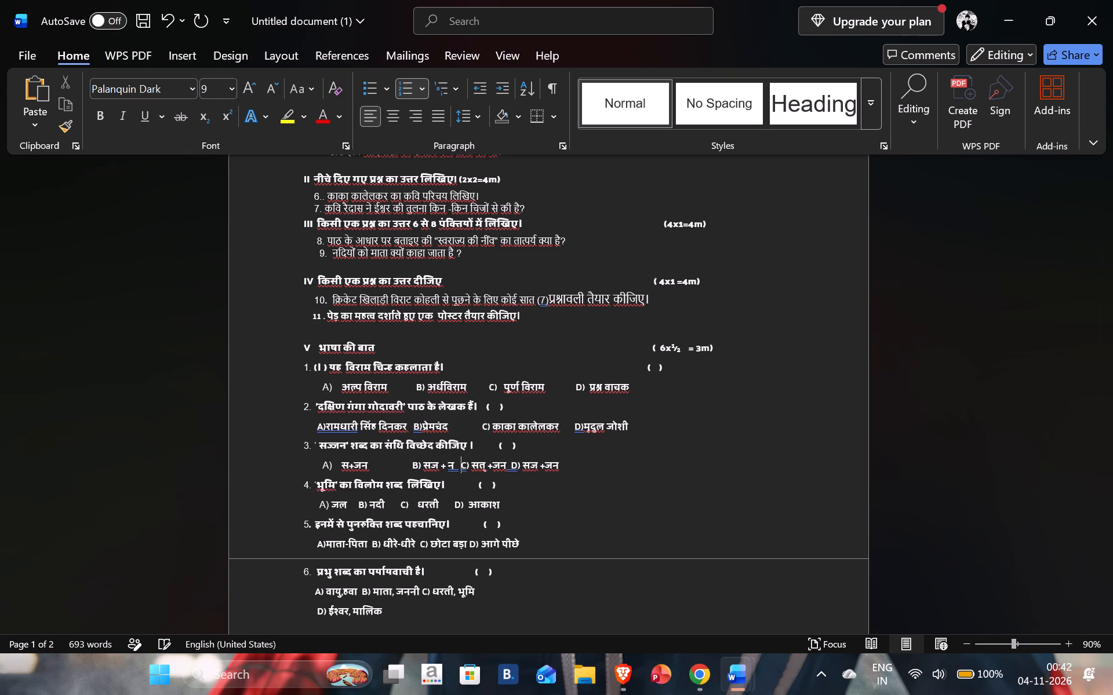
pyautogui.press('BackSpace')
pyautogui.press('BackSpace')
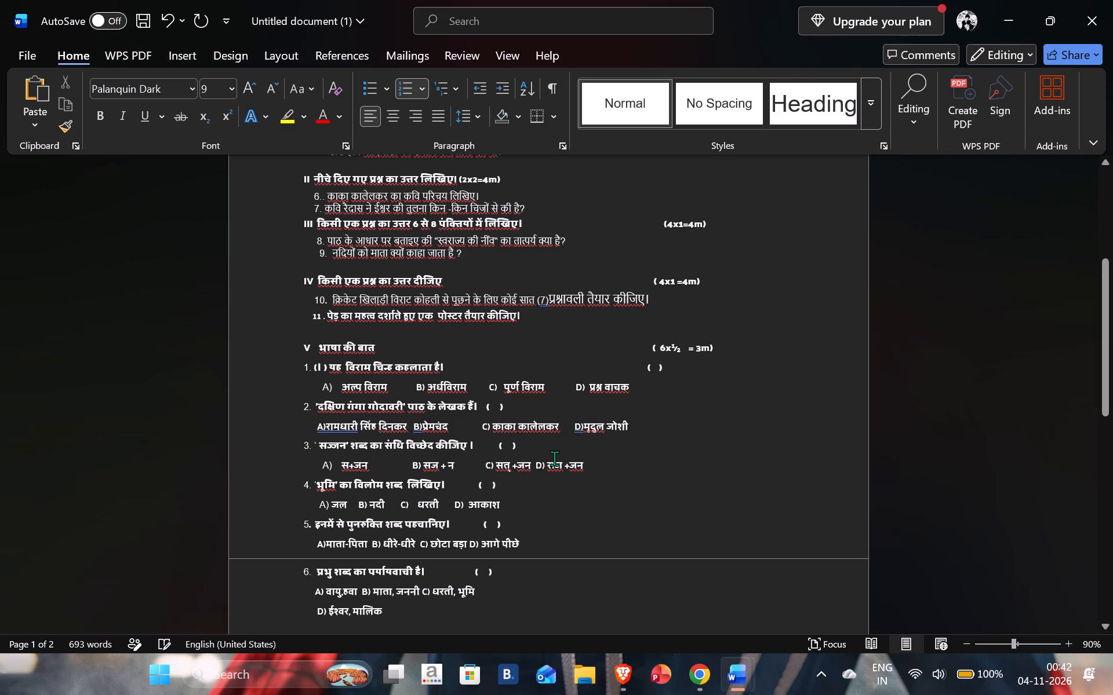
# Add spaces before question 3's option D to line it up under question 2's option D.
pyautogui.click(534, 461)
pyautogui.press('space')
pyautogui.press('space')
pyautogui.press('space')
pyautogui.press('space')
pyautogui.press('space')
pyautogui.press('space')
pyautogui.press('space')
pyautogui.press('space')
pyautogui.press('space')
pyautogui.press('space')
pyautogui.press('space')
pyautogui.press('space')
pyautogui.press('space')
pyautogui.press('space')
pyautogui.press('space')
pyautogui.press('space')
pyautogui.press('space')
pyautogui.press('space')
pyautogui.press('space')
pyautogui.press('space')
pyautogui.press('space')
pyautogui.press('space')
pyautogui.press('space')
pyautogui.press('space')
pyautogui.press('space')
pyautogui.press('space')
pyautogui.press('space')
pyautogui.press('space')
pyautogui.press('space')
pyautogui.press('space')
pyautogui.press('space')
pyautogui.press('space')
pyautogui.press('space')
pyautogui.press('space')
pyautogui.press('space')
pyautogui.press('space')
pyautogui.press('space')
pyautogui.press('space')
pyautogui.press('space')
pyautogui.press('space')
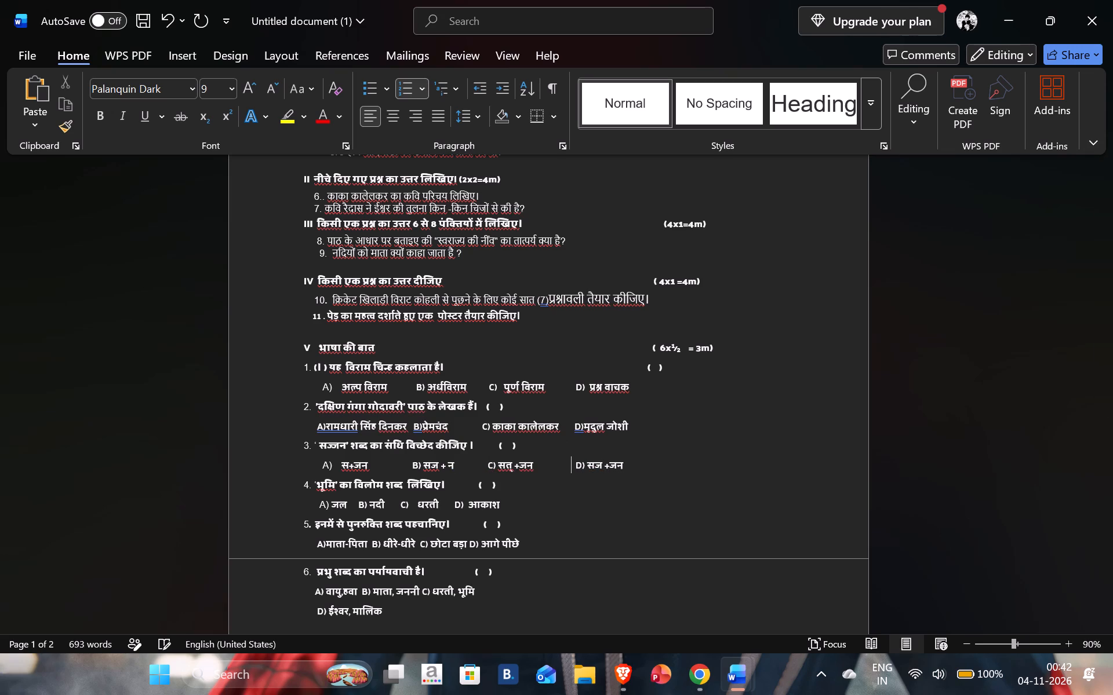
# Add spaces before option B (धीरे-धीरे) of section V question 5 to line it up under question 3's option B.
pyautogui.click(372, 544)
pyautogui.press('space')
pyautogui.press('space')
pyautogui.press('space')
pyautogui.press('space')
pyautogui.press('space')
pyautogui.press('space')
pyautogui.press('space')
pyautogui.press('space')
pyautogui.press('space')
pyautogui.press('space')
pyautogui.press('space')
pyautogui.press('space')
pyautogui.press('space')
pyautogui.press('space')
pyautogui.press('space')
pyautogui.press('space')
pyautogui.press('space')
pyautogui.press('space')
pyautogui.press('space')
pyautogui.press('space')
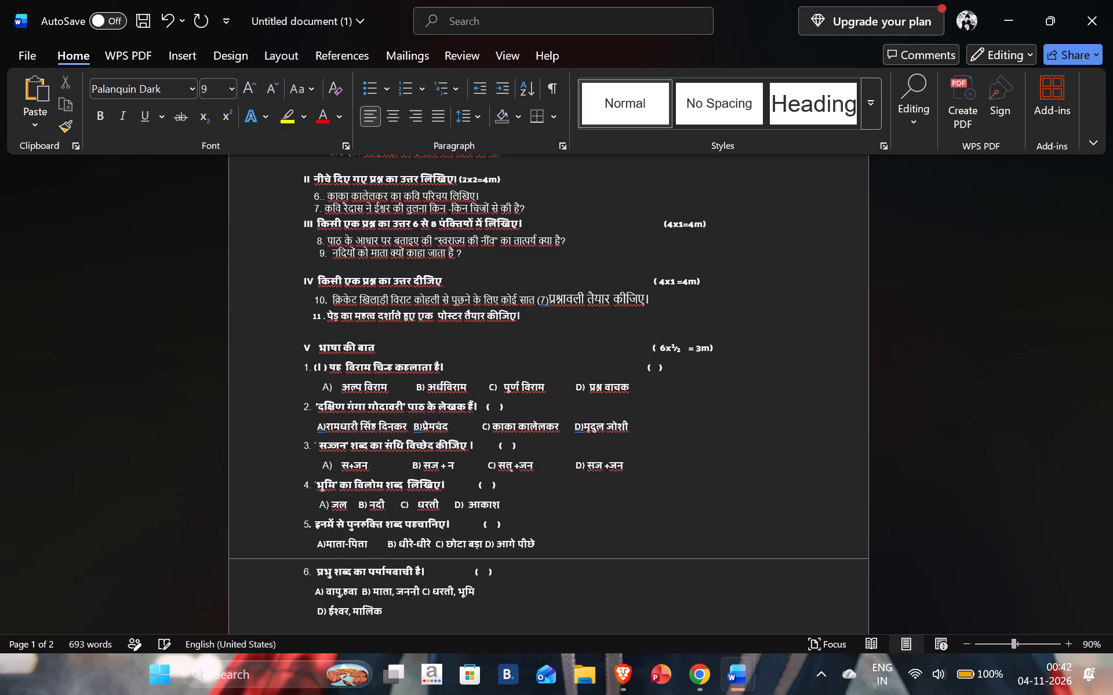
pyautogui.press('space')
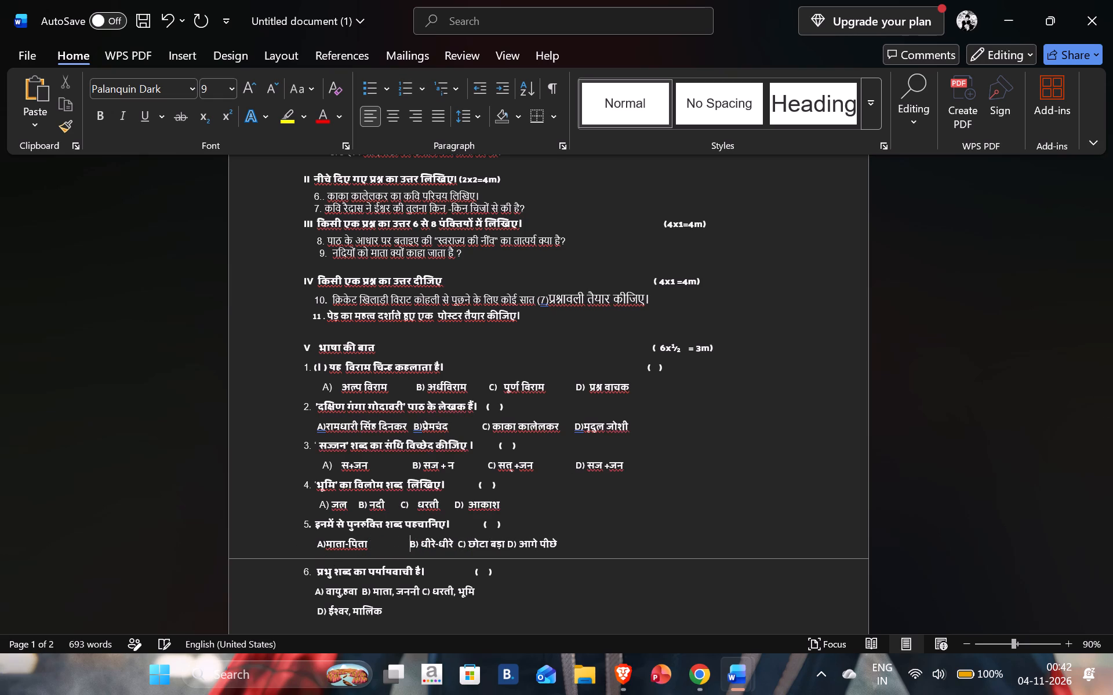
# Add spaces before question 5's option C (छोटा बड़ा), trimming the excess, to bring it near question 3's option C.
pyautogui.click(456, 540)
pyautogui.press('space')
pyautogui.press('space')
pyautogui.press('space')
pyautogui.press('space')
pyautogui.press('space')
pyautogui.press('space')
pyautogui.press('space')
pyautogui.press('space')
pyautogui.press('space')
pyautogui.press('space')
pyautogui.press('space')
pyautogui.press('space')
pyautogui.press('space')
pyautogui.press('space')
pyautogui.press('space')
pyautogui.press('space')
pyautogui.press('space')
pyautogui.press('space')
pyautogui.press('space')
pyautogui.press('space')
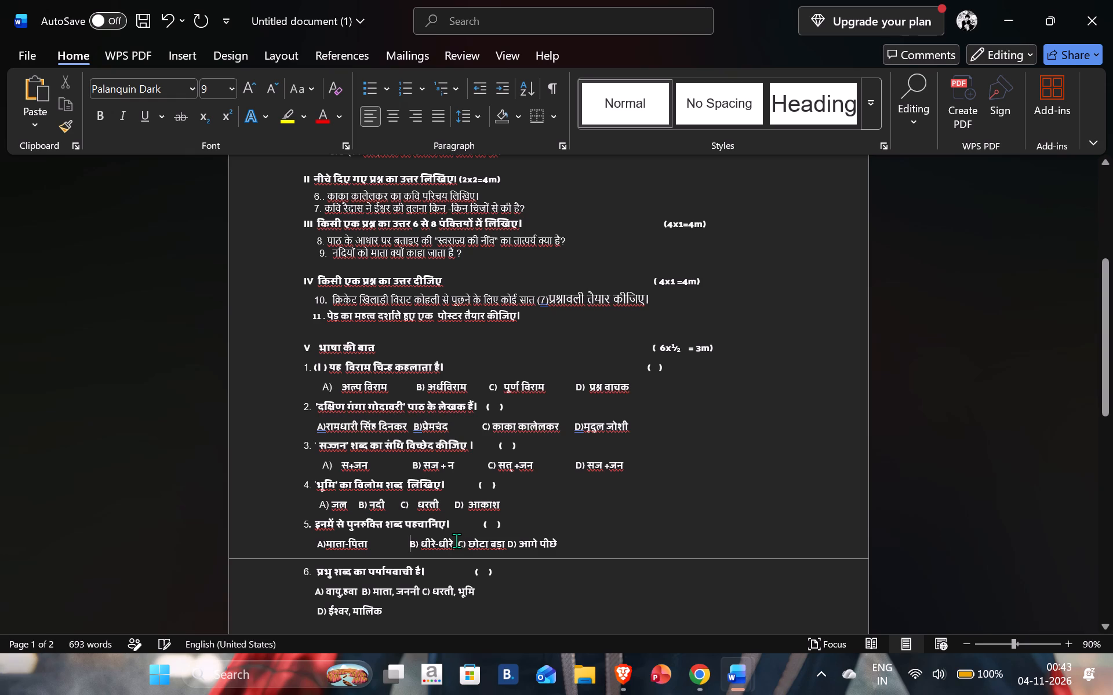
pyautogui.press('space')
pyautogui.press('space')
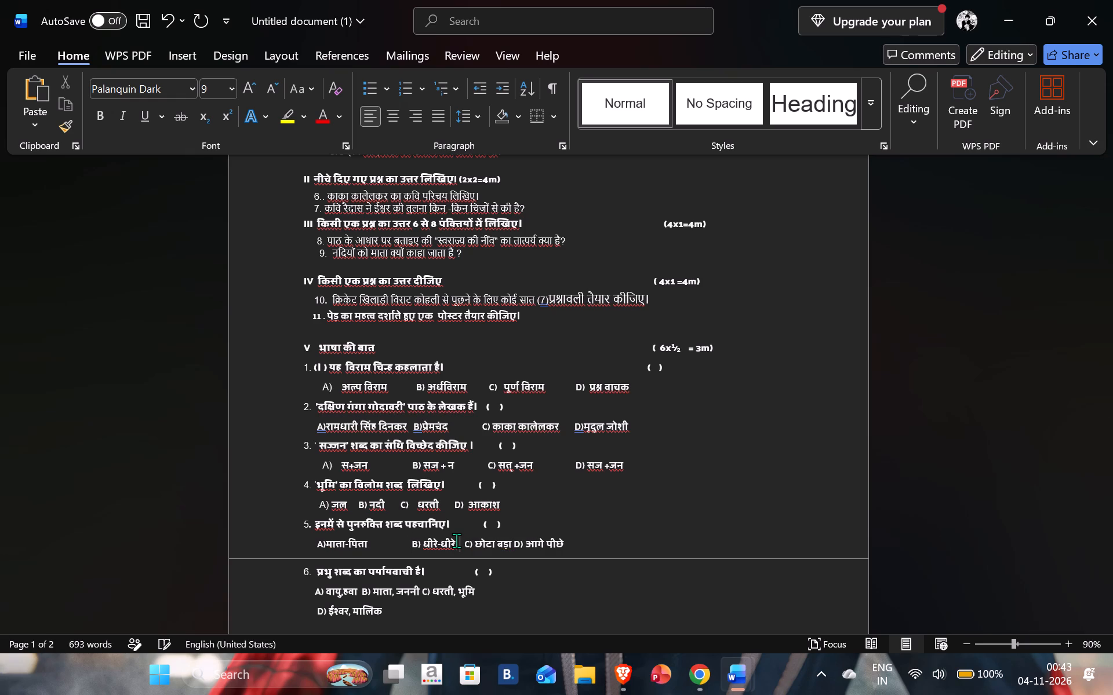
pyautogui.press('BackSpace')
pyautogui.press('BackSpace')
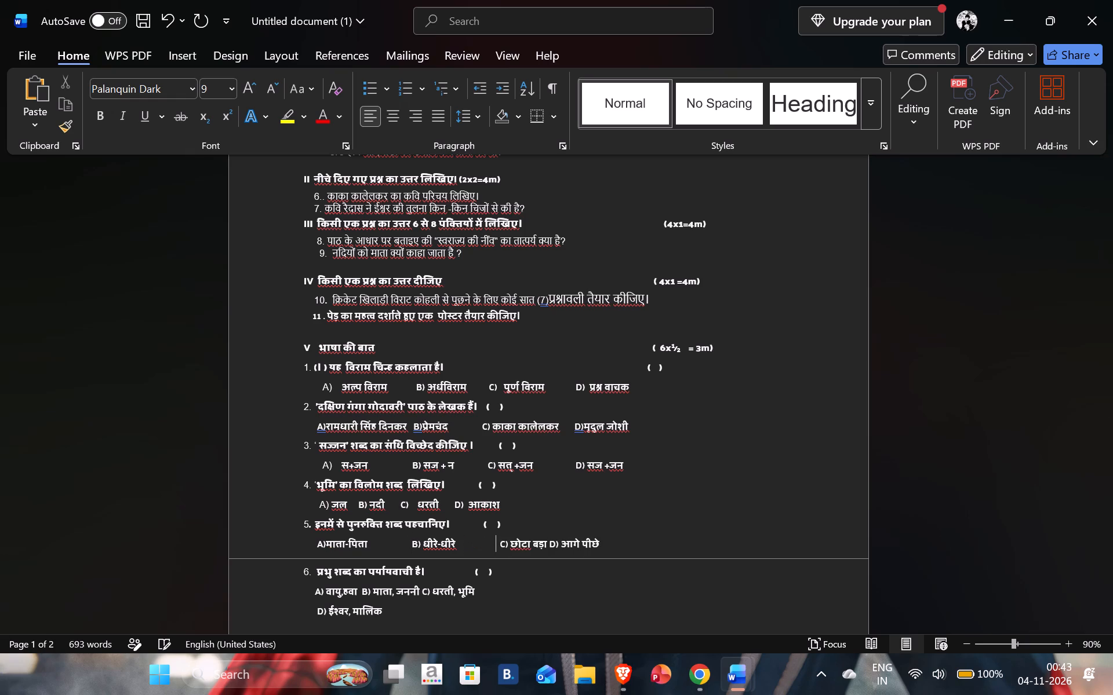
pyautogui.press('BackSpace')
pyautogui.press('BackSpace')
pyautogui.press('BackSpace')
pyautogui.press('BackSpace')
pyautogui.press('BackSpace')
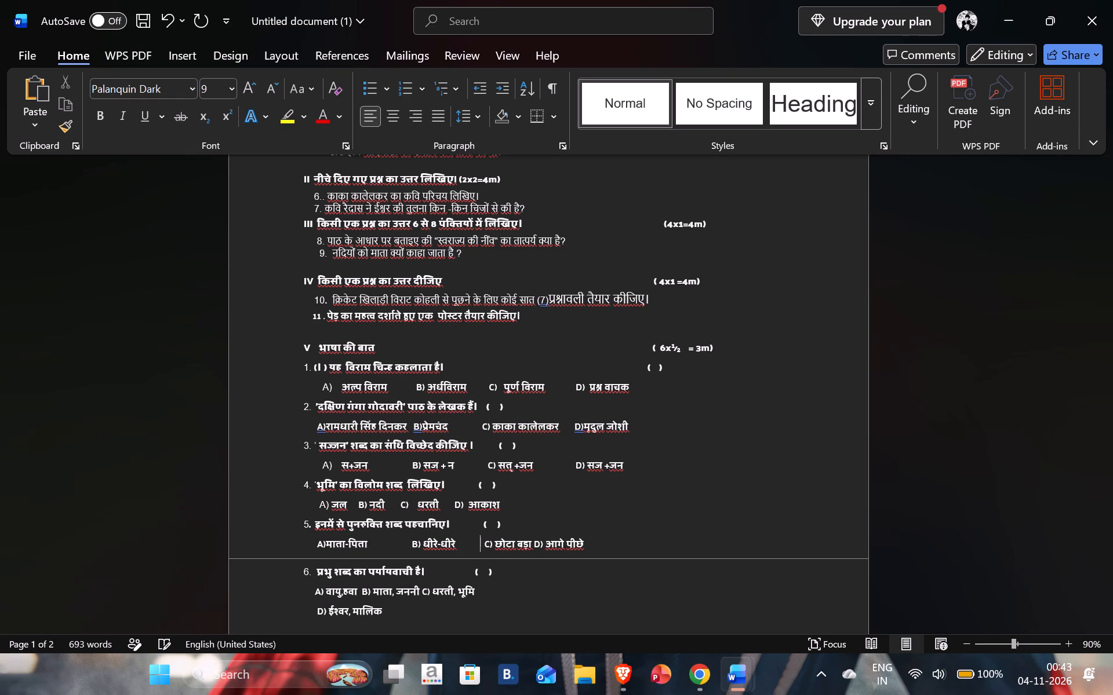
# Add spaces before option D (आगे पीछे) of section V question 5 to bring it near question 3's option D.
pyautogui.click(535, 544)
pyautogui.press('space')
pyautogui.press('space')
pyautogui.press('space')
pyautogui.press('space')
pyautogui.press('space')
pyautogui.press('space')
pyautogui.press('space')
pyautogui.press('space')
pyautogui.press('space')
pyautogui.press('space')
pyautogui.press('space')
pyautogui.press('space')
pyautogui.press('space')
pyautogui.press('space')
pyautogui.press('space')
pyautogui.press('space')
pyautogui.press('space')
pyautogui.press('space')
pyautogui.press('space')
pyautogui.press('space')
pyautogui.press('space')
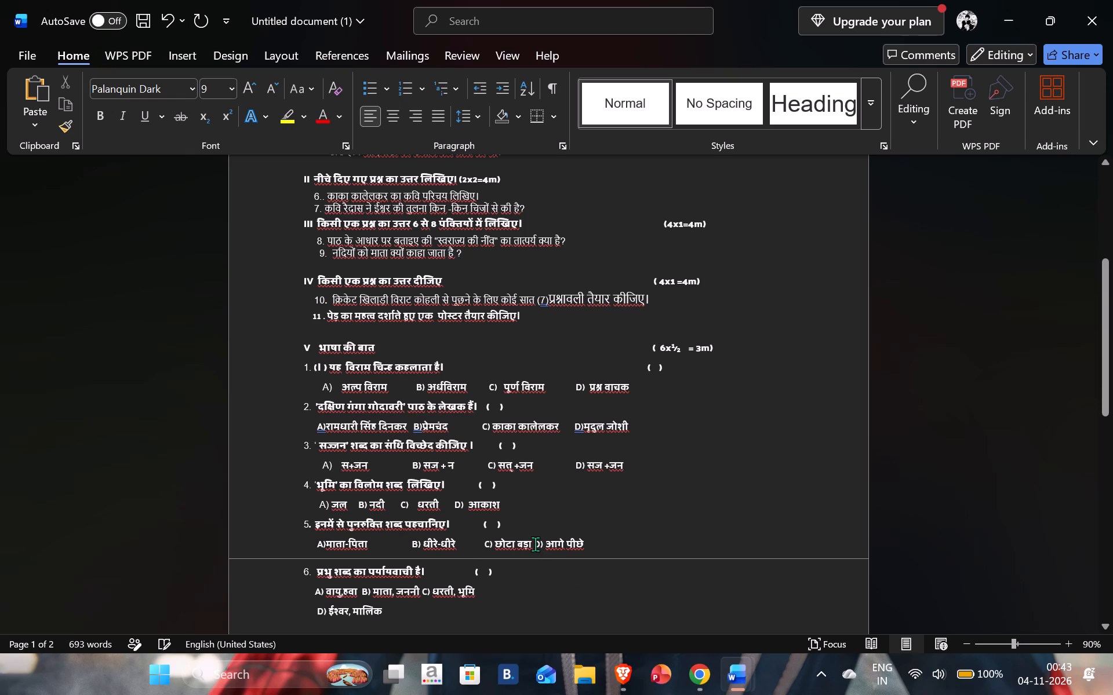
pyautogui.press('space')
pyautogui.press('space')
pyautogui.press('space')
pyautogui.press('space')
pyautogui.press('space')
pyautogui.press('space')
pyautogui.press('space')
pyautogui.press('space')
pyautogui.press('space')
pyautogui.press('space')
pyautogui.press('space')
pyautogui.press('space')
pyautogui.press('space')
pyautogui.press('space')
pyautogui.press('space')
pyautogui.press('space')
pyautogui.press('space')
pyautogui.press('space')
pyautogui.press('space')
pyautogui.press('space')
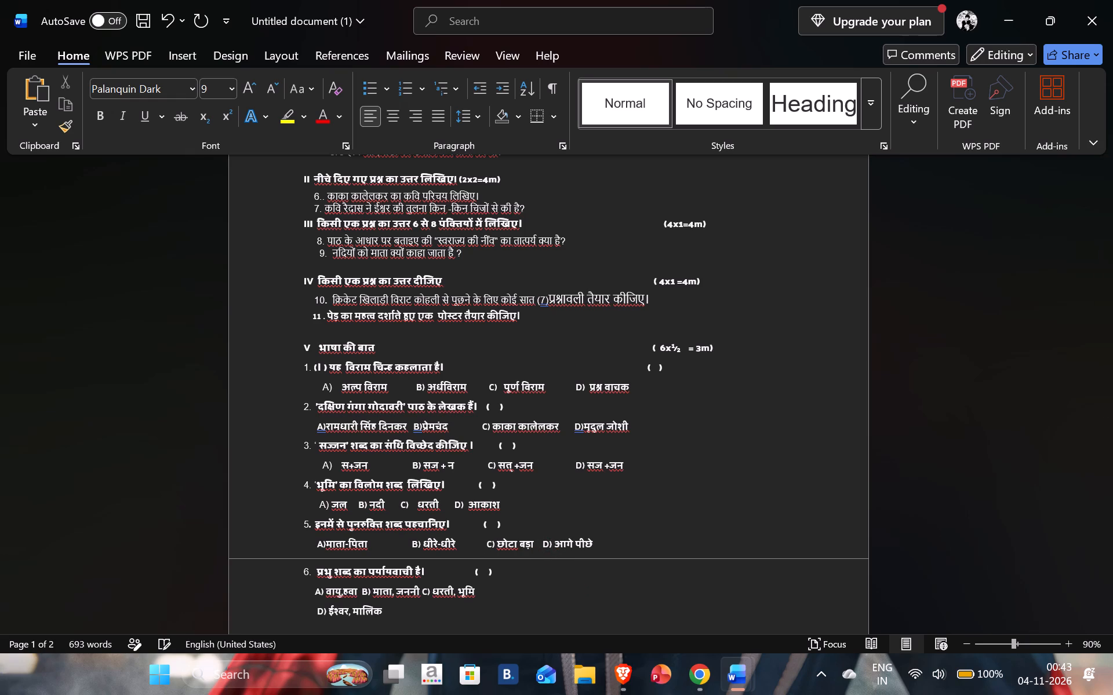
pyautogui.press('space')
pyautogui.press('space')
pyautogui.press('space')
pyautogui.press('space')
pyautogui.press('space')
pyautogui.press('space')
pyautogui.press('space')
pyautogui.press('space')
pyautogui.press('space')
pyautogui.press('space')
pyautogui.press('space')
pyautogui.press('space')
pyautogui.press('space')
pyautogui.press('space')
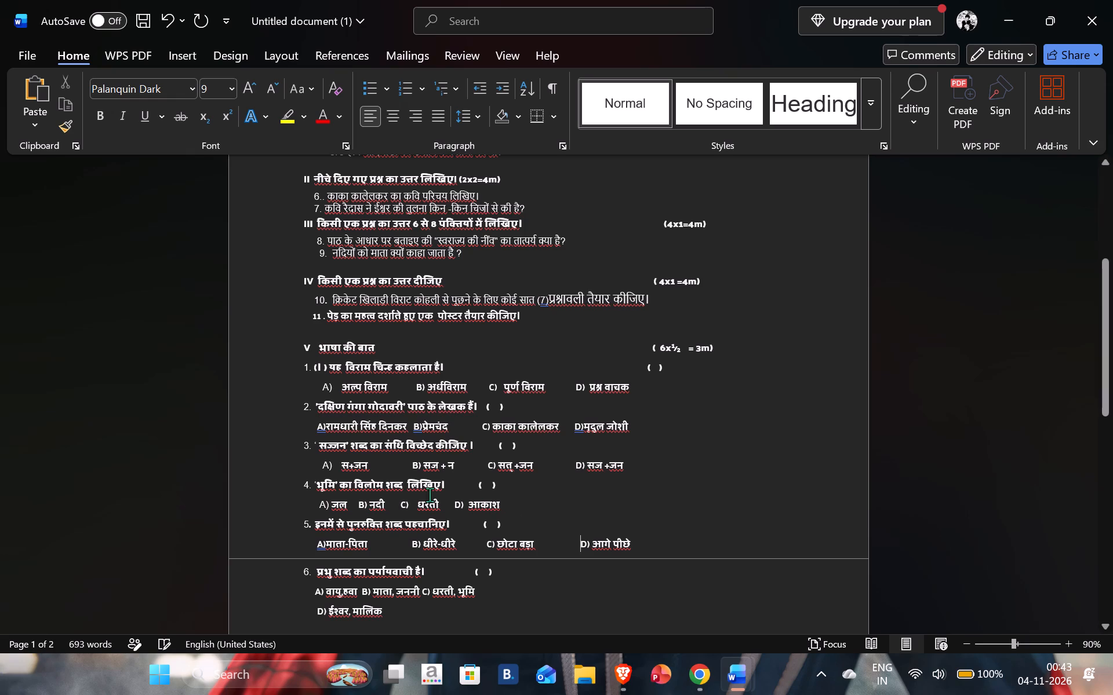
# Add spaces before option B (नदी) of question 4 to line it up with option B of questions 3 and 5.
pyautogui.click(354, 504)
pyautogui.press('space')
pyautogui.press('space')
pyautogui.press('space')
pyautogui.press('space')
pyautogui.press('space')
pyautogui.press('space')
pyautogui.press('space')
pyautogui.press('space')
pyautogui.press('space')
pyautogui.press('space')
pyautogui.press('space')
pyautogui.press('space')
pyautogui.press('space')
pyautogui.press('space')
pyautogui.press('space')
pyautogui.press('space')
pyautogui.press('space')
pyautogui.press('space')
pyautogui.press('space')
pyautogui.press('space')
pyautogui.press('space')
pyautogui.press('space')
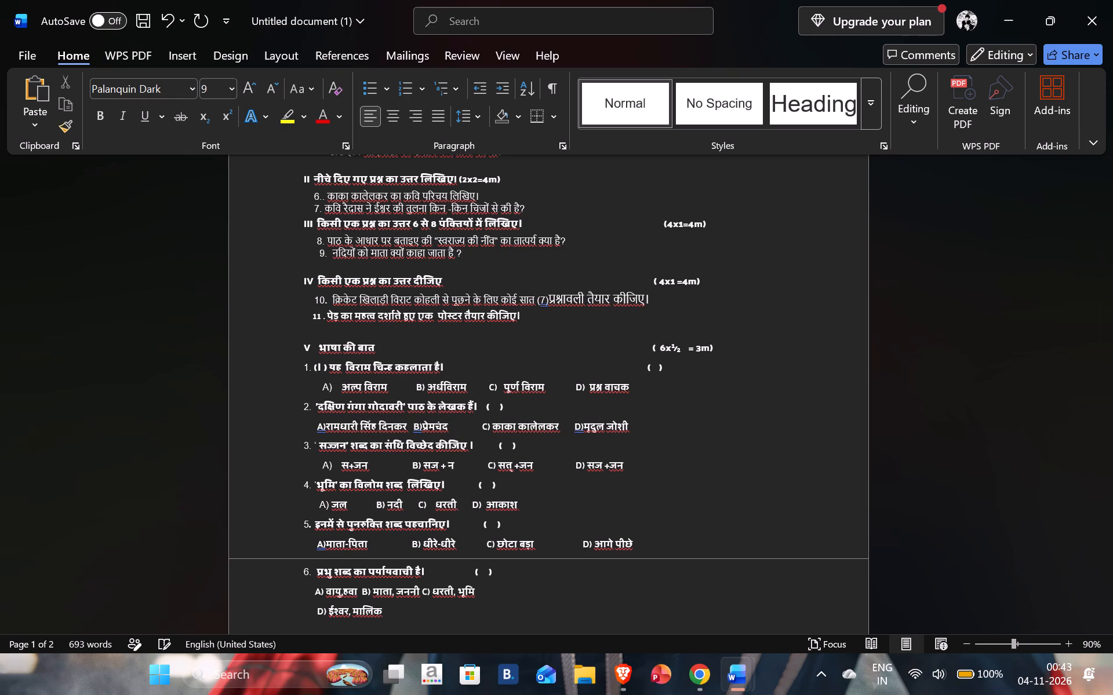
pyautogui.press('space')
pyautogui.press('space')
pyautogui.press('space')
pyautogui.press('space')
pyautogui.press('space')
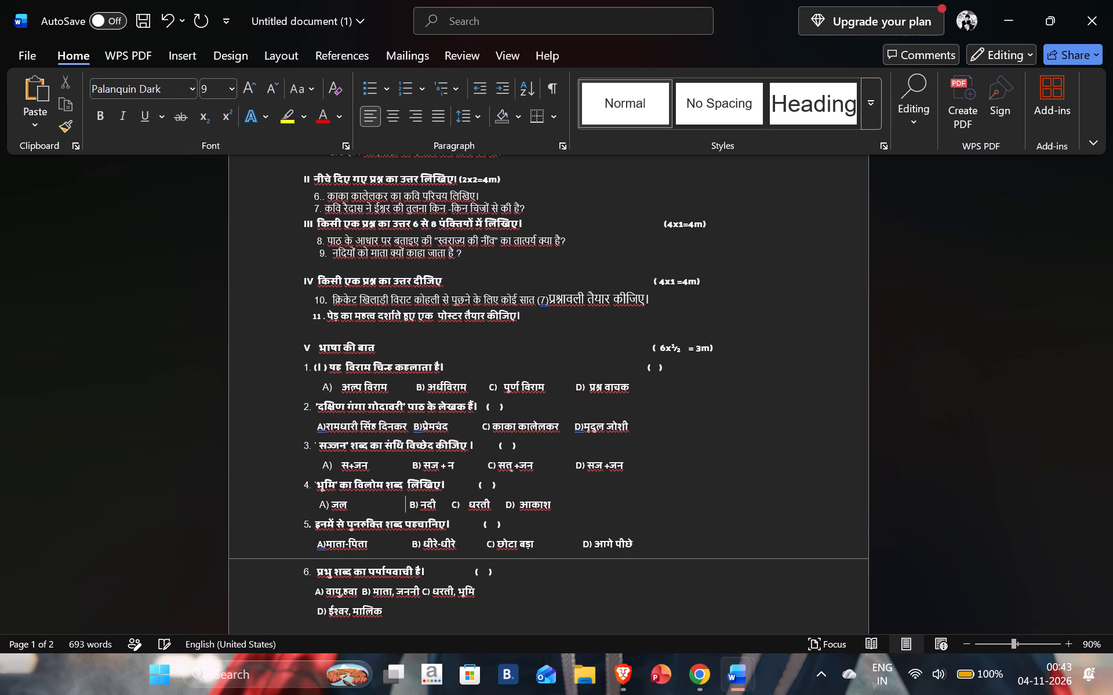
pyautogui.press('space')
# Add spaces before question 4's option C (धरती), trimming the excess, to bring it under question 3's option C.
pyautogui.click(454, 501)
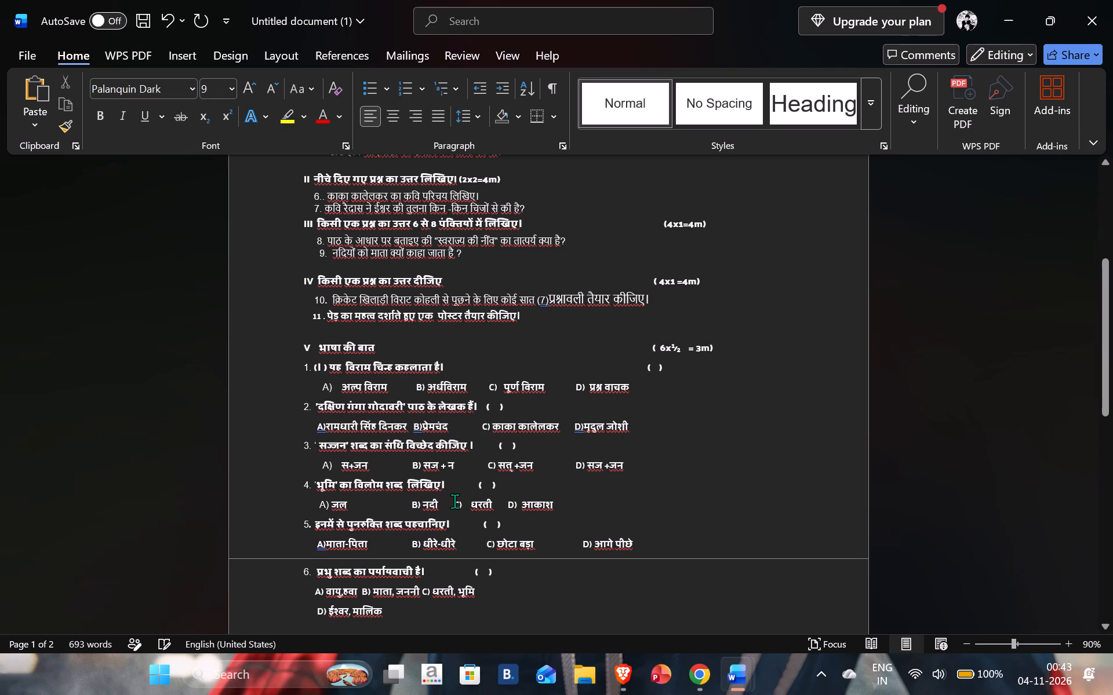
pyautogui.press('space')
pyautogui.press('space')
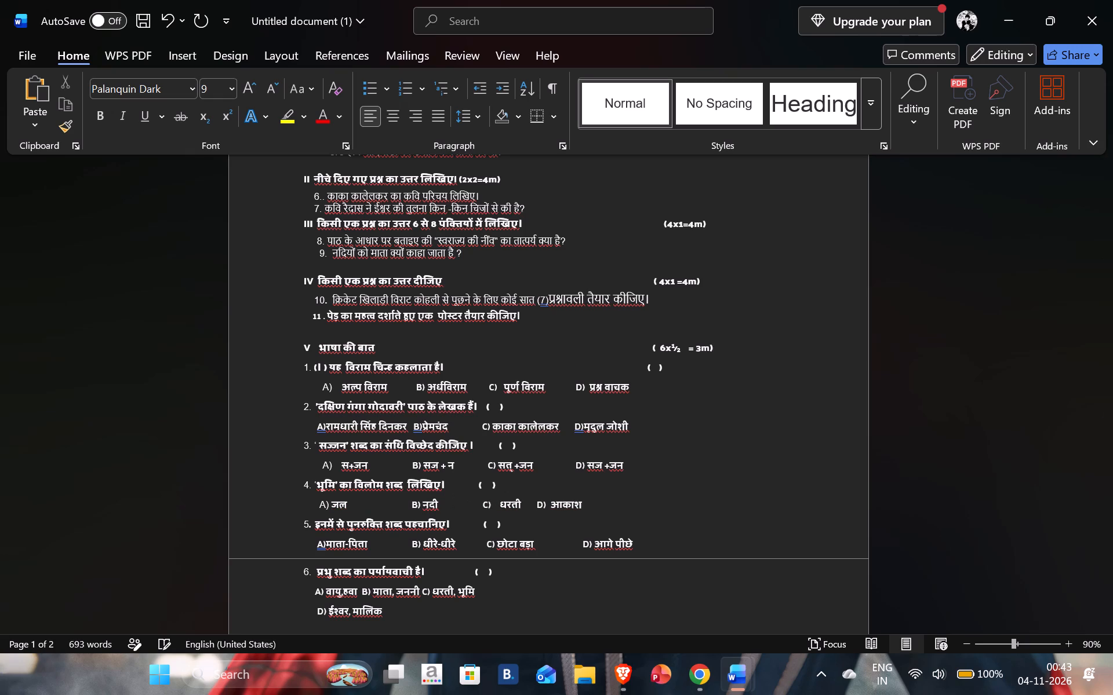
pyautogui.press('space')
pyautogui.press('BackSpace')
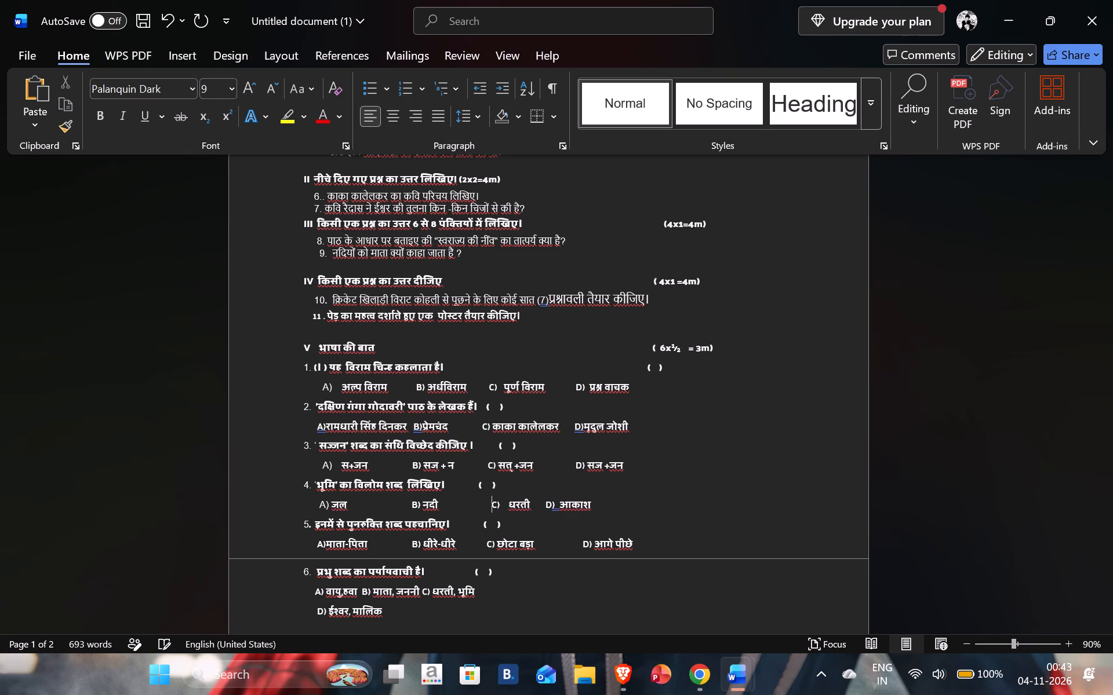
# Add spaces before question 4's option D (आकाश), trimming the excess, to bring it near question 3's option D.
pyautogui.click(536, 509)
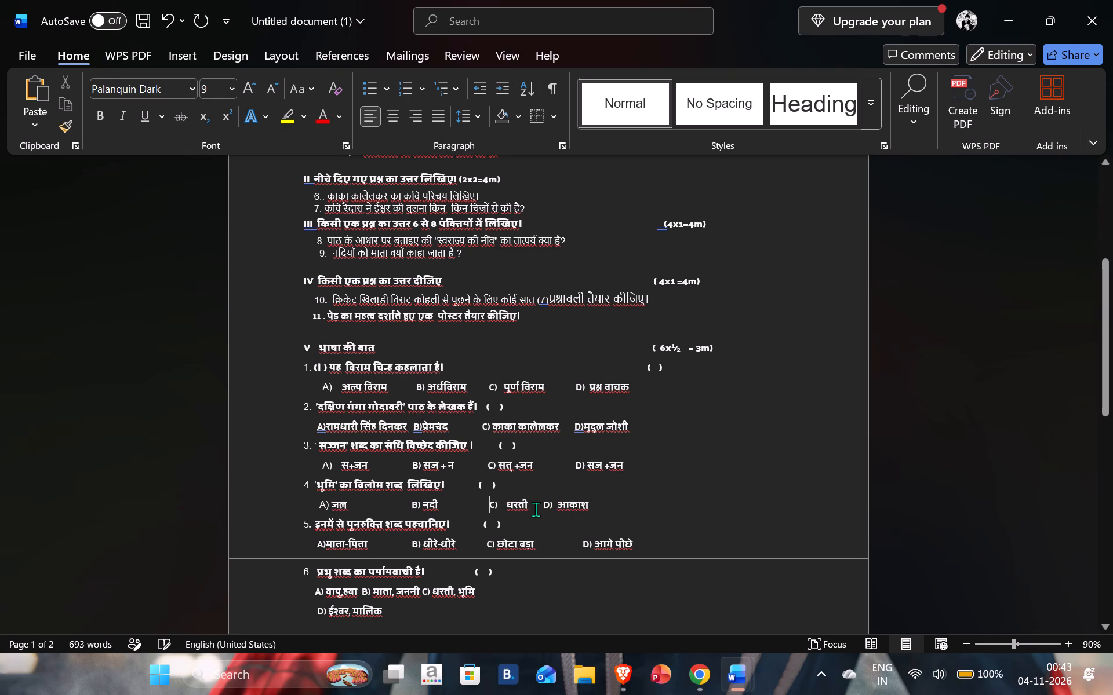
pyautogui.press('space')
pyautogui.press('space')
pyautogui.press('space')
pyautogui.press('space')
pyautogui.press('space')
pyautogui.press('space')
pyautogui.press('space')
pyautogui.press('space')
pyautogui.press('space')
pyautogui.press('space')
pyautogui.press('space')
pyautogui.press('space')
pyautogui.press('space')
pyautogui.press('space')
pyautogui.press('space')
pyautogui.press('space')
pyautogui.press('space')
pyautogui.press('space')
pyautogui.press('space')
pyautogui.press('space')
pyautogui.press('space')
pyautogui.press('space')
pyautogui.press('space')
pyautogui.press('space')
pyautogui.press('space')
pyautogui.press('space')
pyautogui.press('space')
pyautogui.press('space')
pyautogui.press('space')
pyautogui.press('space')
pyautogui.press('space')
pyautogui.press('space')
pyautogui.press('space')
pyautogui.press('space')
pyautogui.press('space')
pyautogui.press('space')
pyautogui.press('space')
pyautogui.press('space')
pyautogui.press('space')
pyautogui.press('space')
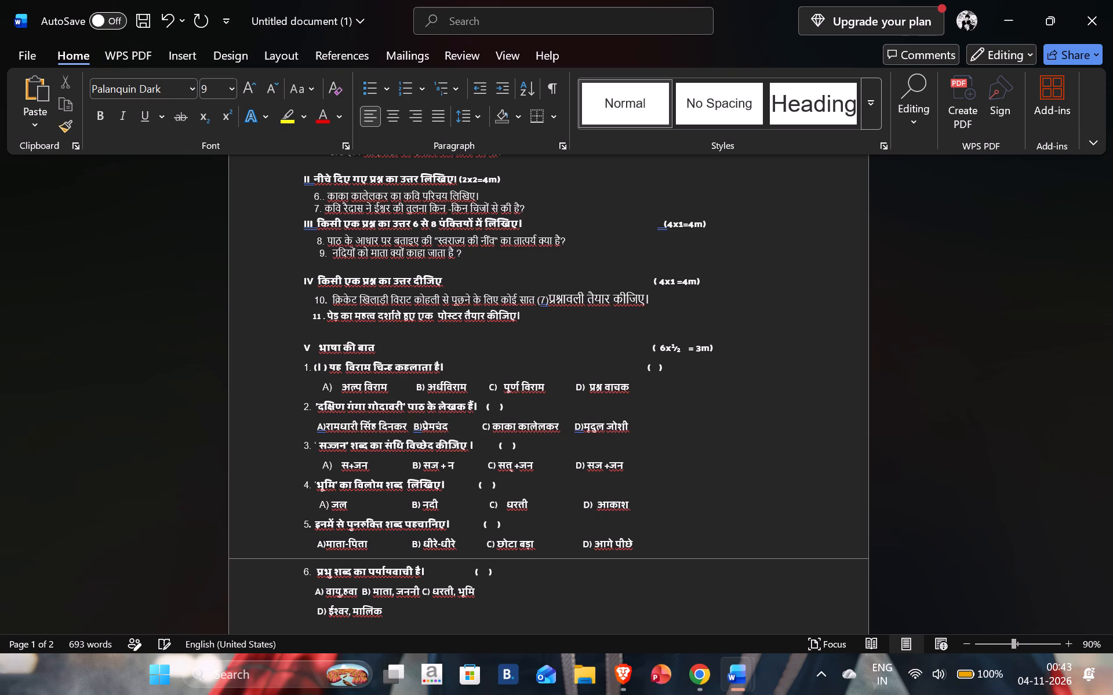
pyautogui.press('BackSpace')
pyautogui.press('BackSpace')
pyautogui.press('BackSpace')
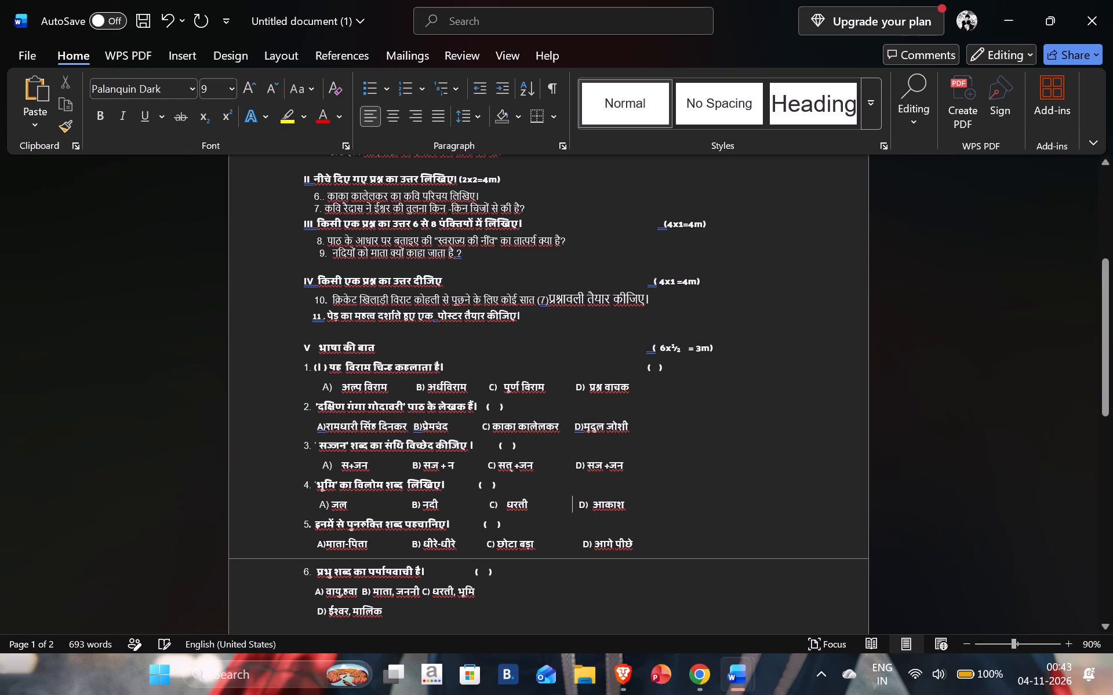
# Apply the No Spacing style to section V questions 1 to 5 with their options and reduce their font size to 9.
pyautogui.click(650, 539)
pyautogui.moveTo(650, 539); pyautogui.dragTo(406, 404)
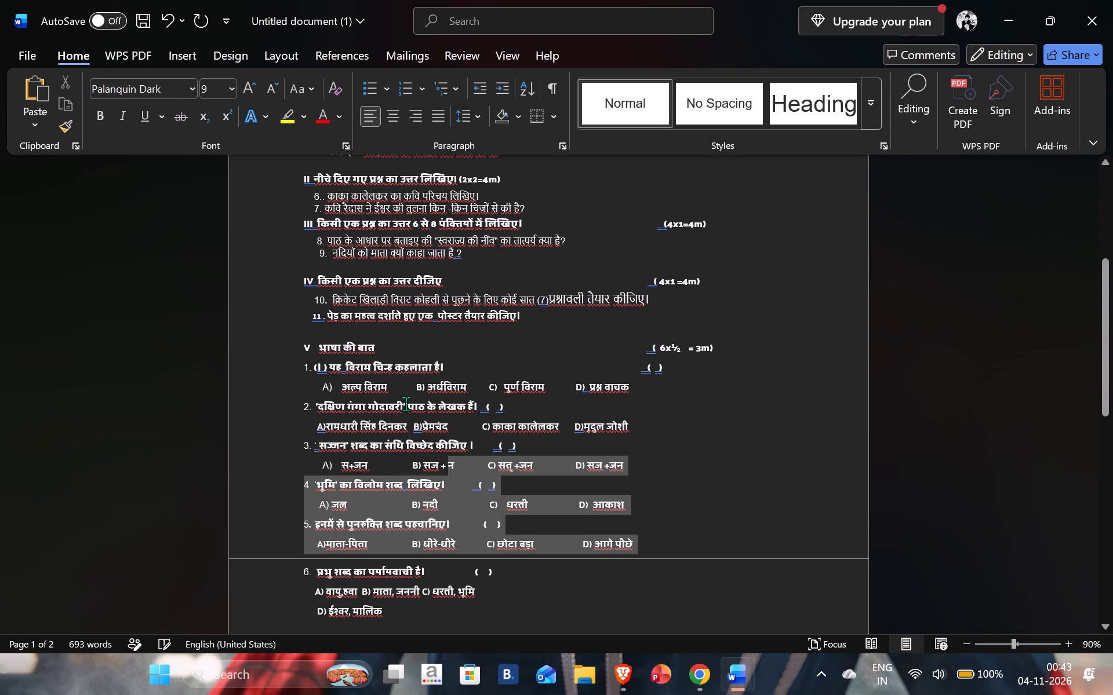
pyautogui.moveTo(406, 404); pyautogui.dragTo(304, 372)
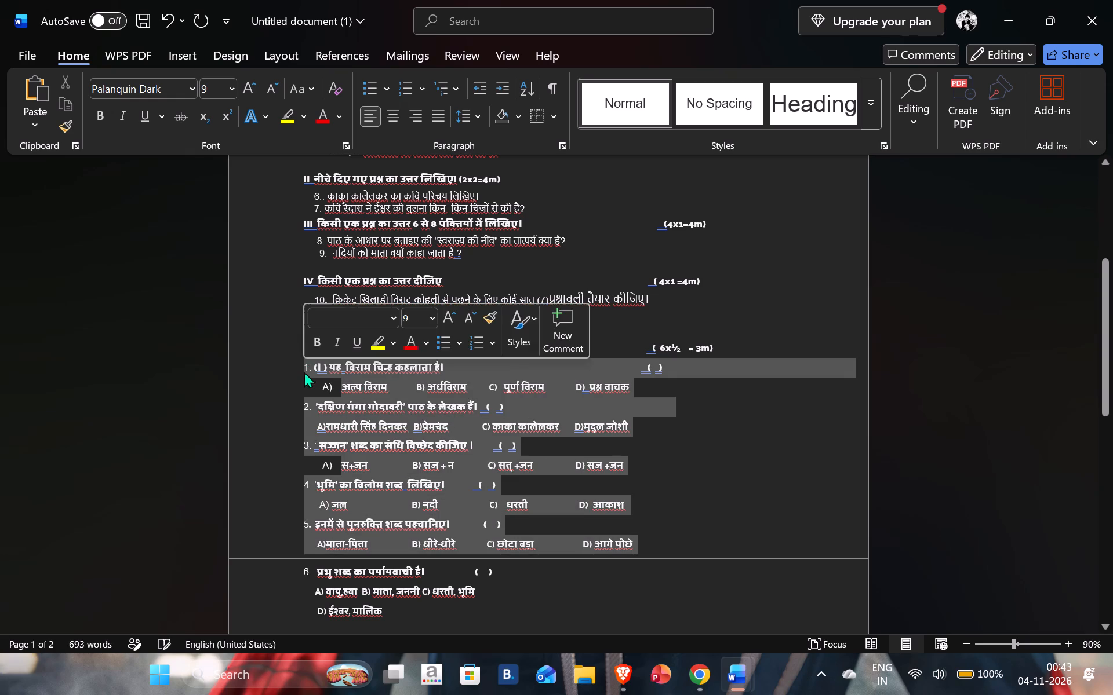
pyautogui.click(722, 109)
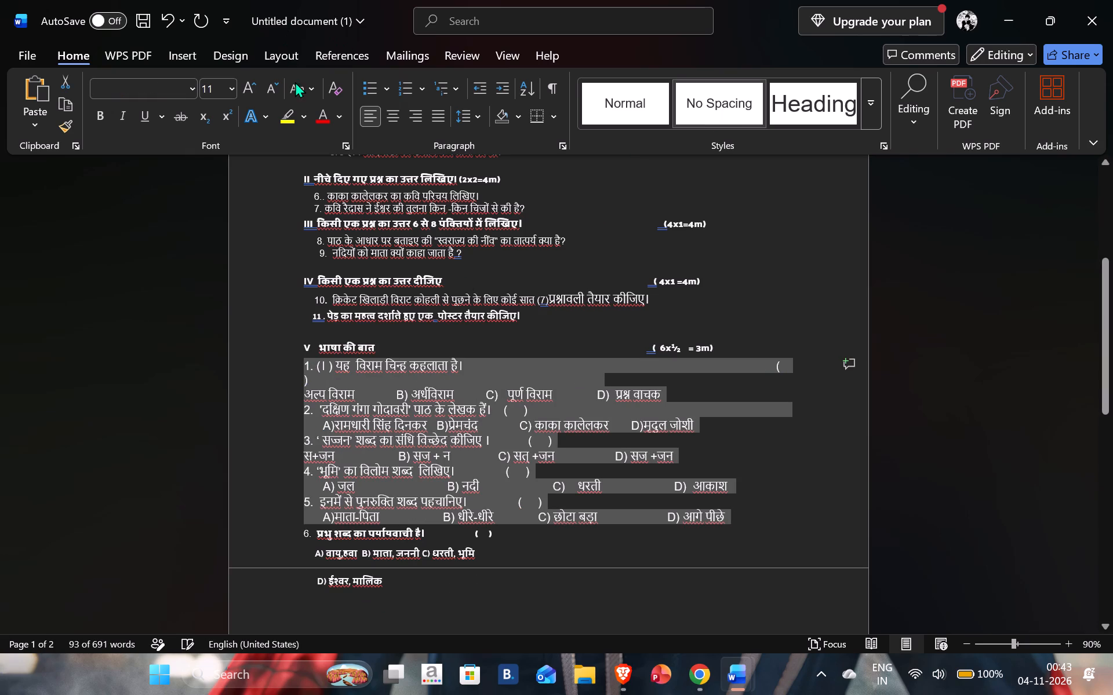
pyautogui.click(278, 88)
pyautogui.click(278, 88)
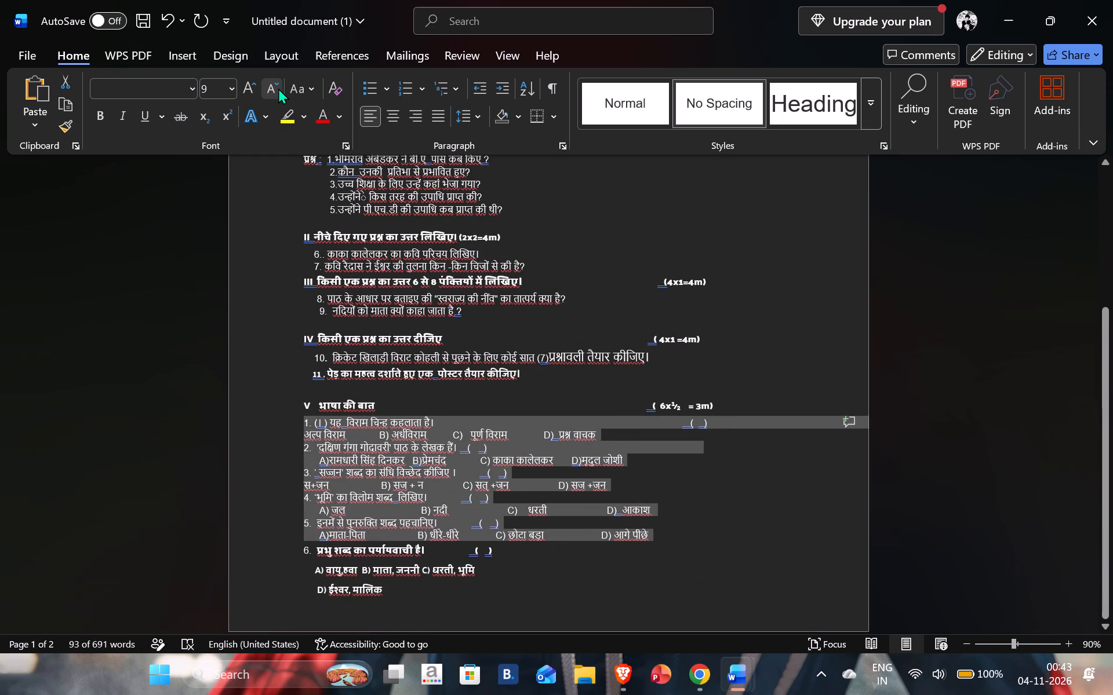
pyautogui.click(512, 564)
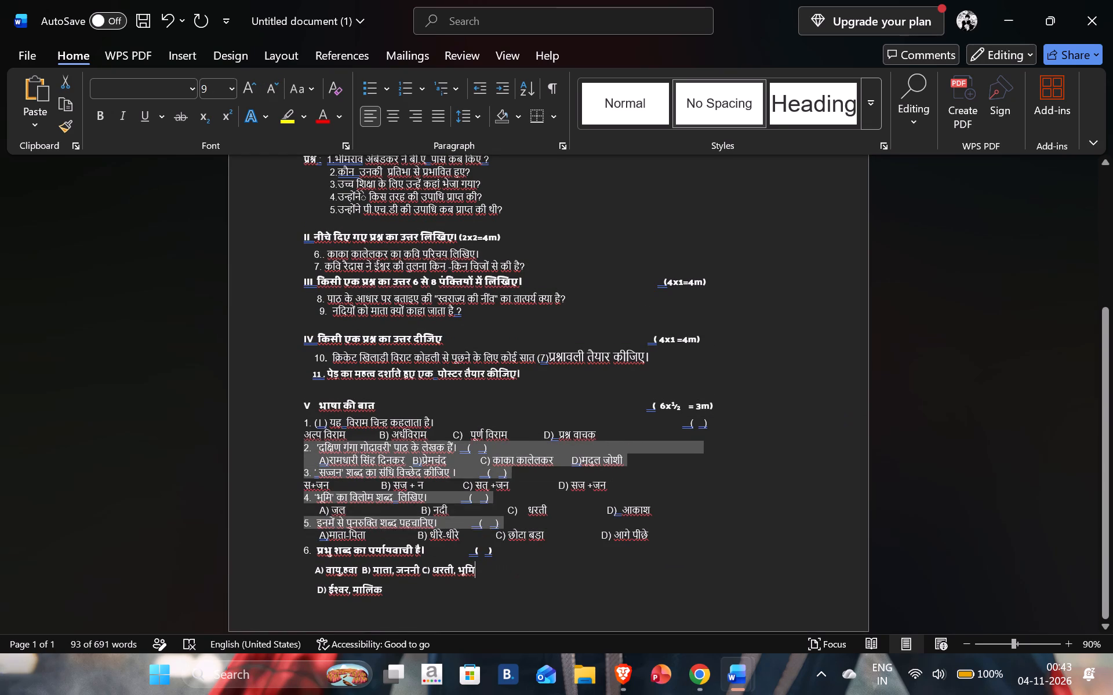
# Insert the label "A)" followed by a space before अल्प विराम in question 1's options.
pyautogui.click(304, 426)
pyautogui.click(304, 439)
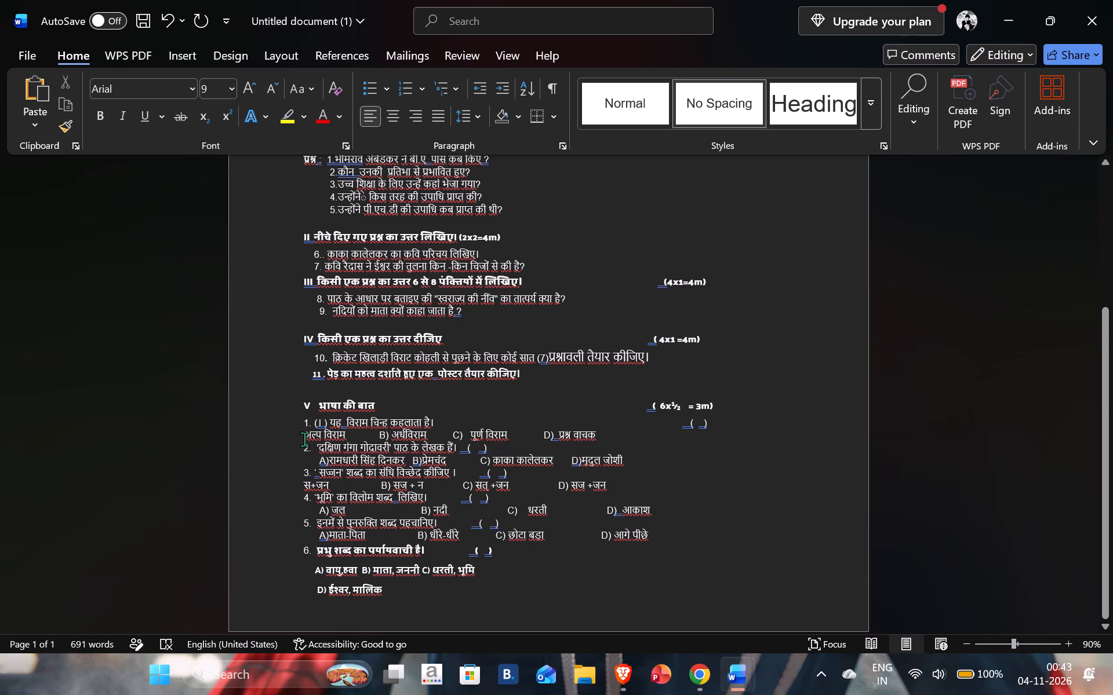
pyautogui.write('A)')
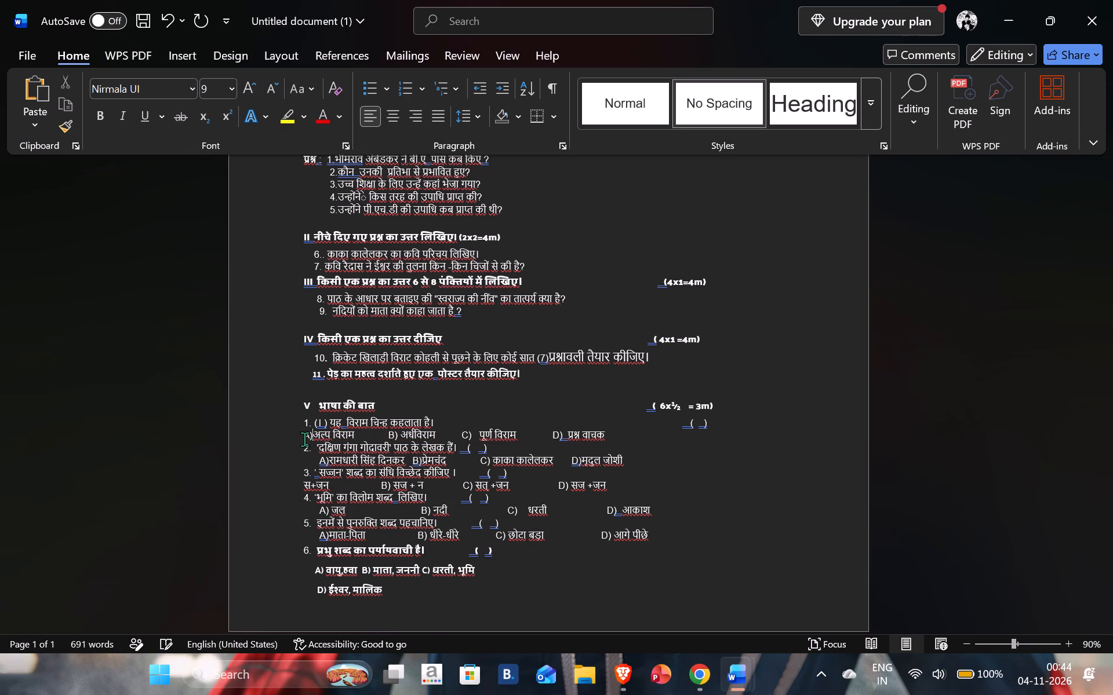
pyautogui.press('space')
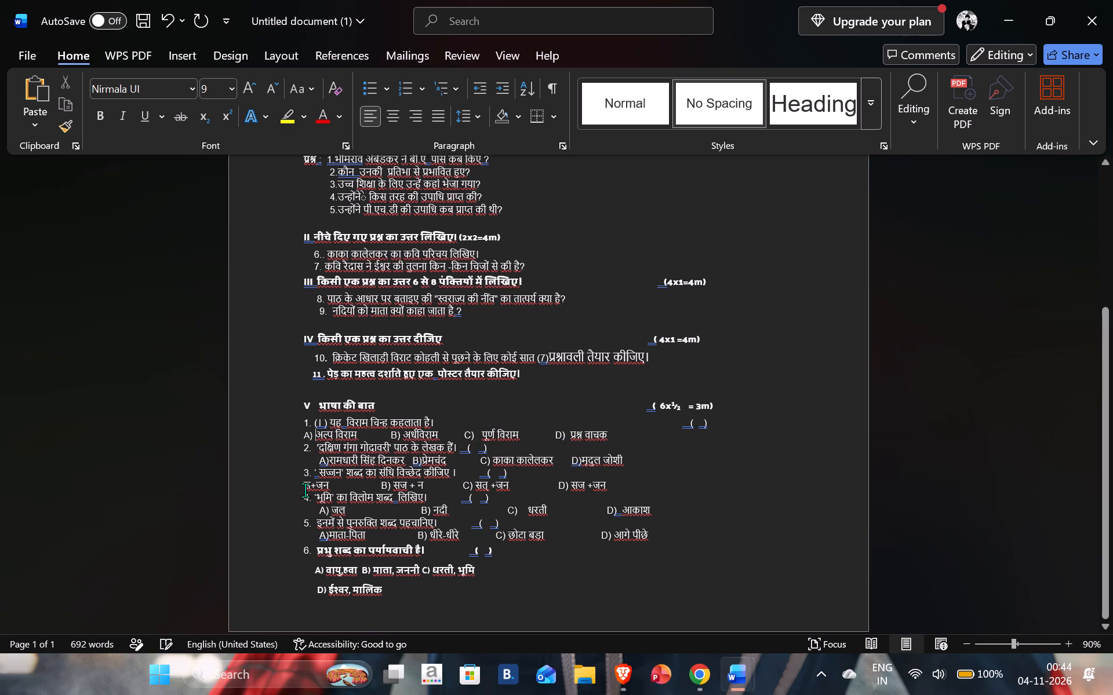
# Insert the label "A)" followed by a space before स+जन in question 3's options.
pyautogui.click(300, 484)
pyautogui.press('a')
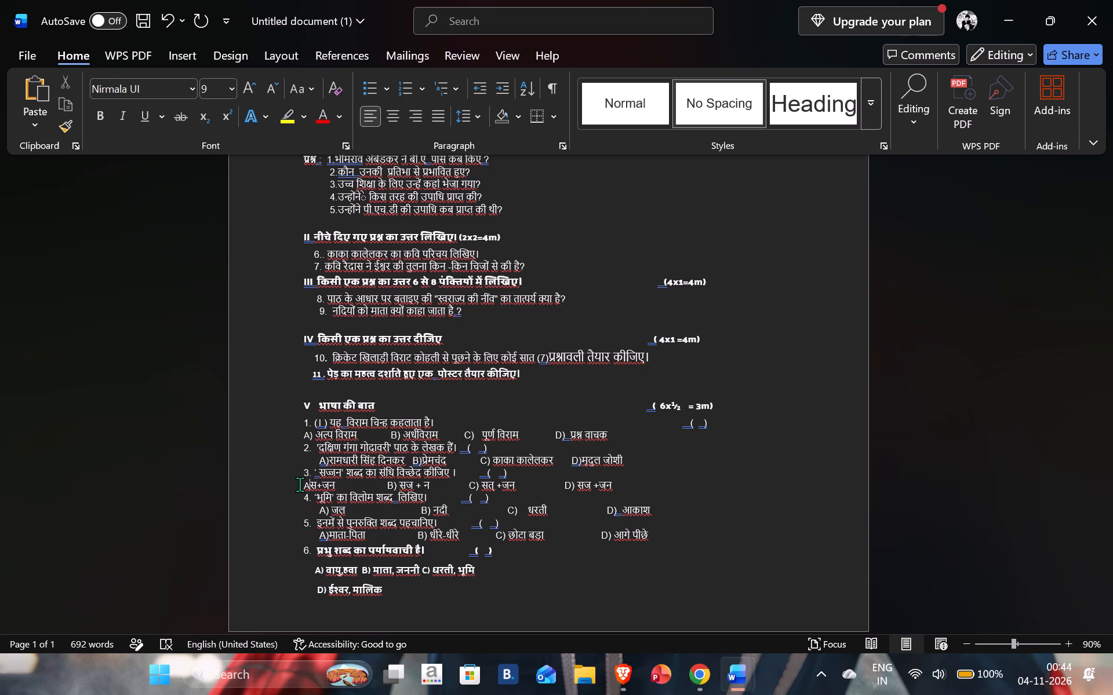
pyautogui.write(')')
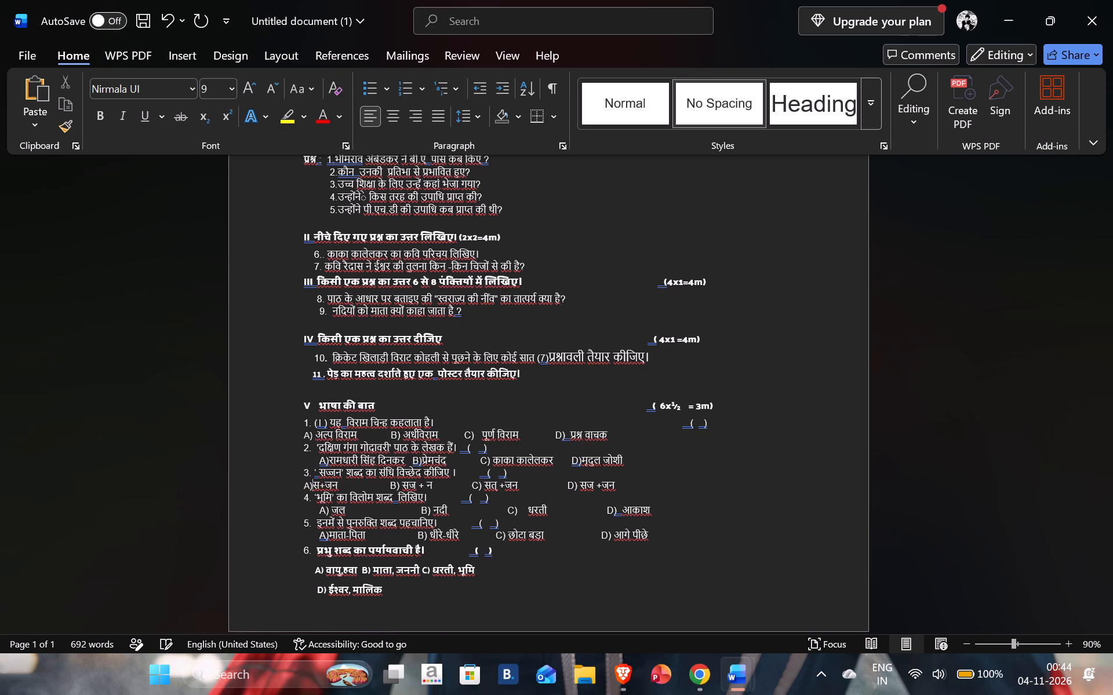
pyautogui.press('space')
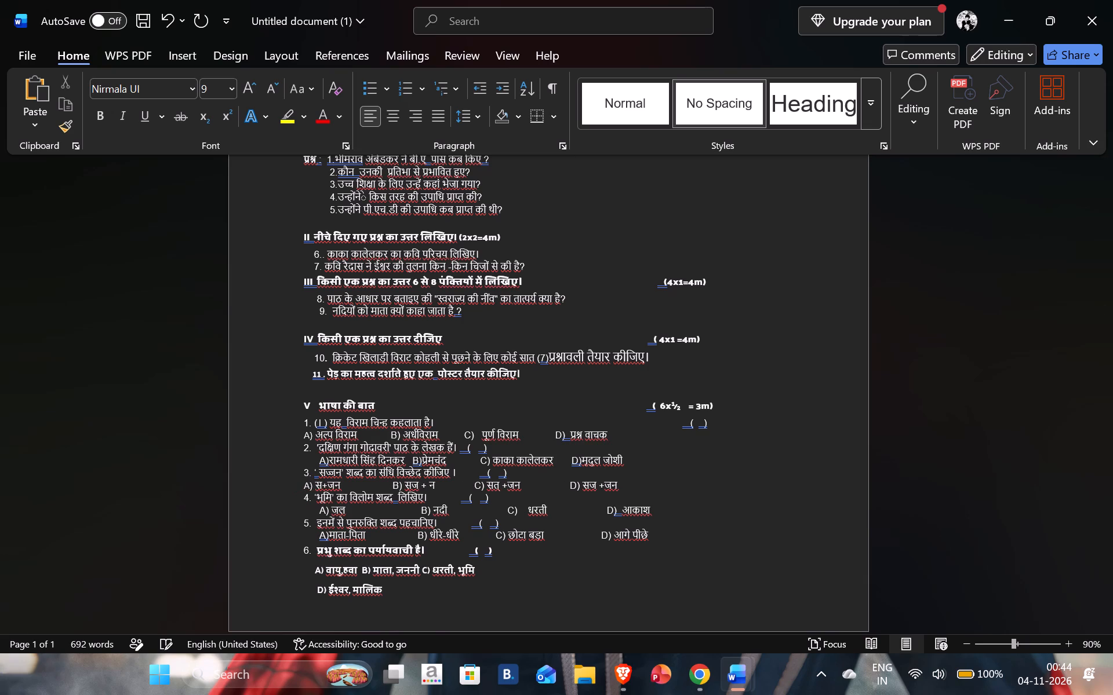
# Indent question 1's option line with leading spaces so its option A lines up with question 2's option A.
pyautogui.click(300, 439)
pyautogui.press('space')
pyautogui.press('space')
pyautogui.press('space')
pyautogui.press('space')
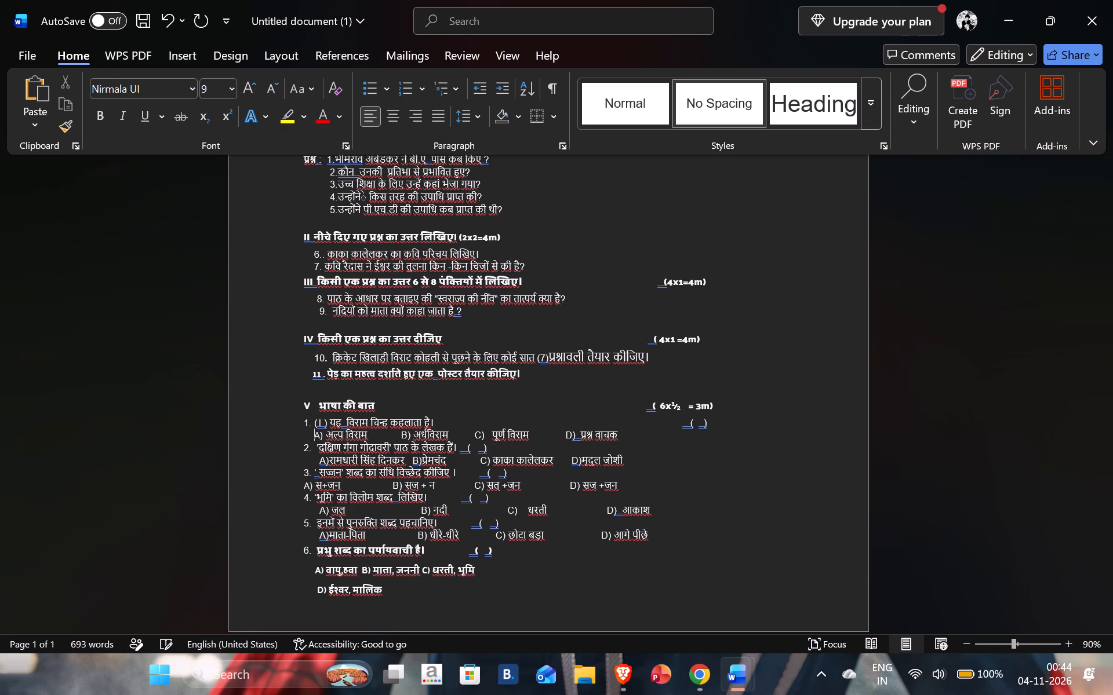
pyautogui.press('space')
pyautogui.press('space')
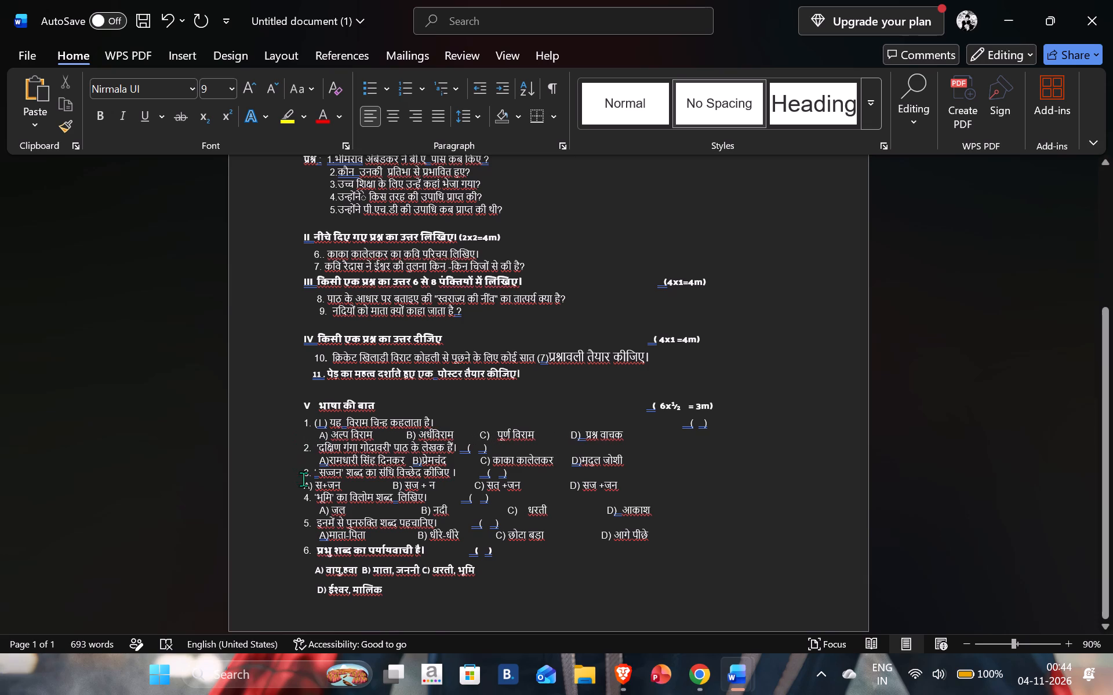
# Indent question 3's option line with leading spaces so its option A lines up with question 2's option A.
pyautogui.click(305, 484)
pyautogui.press('space')
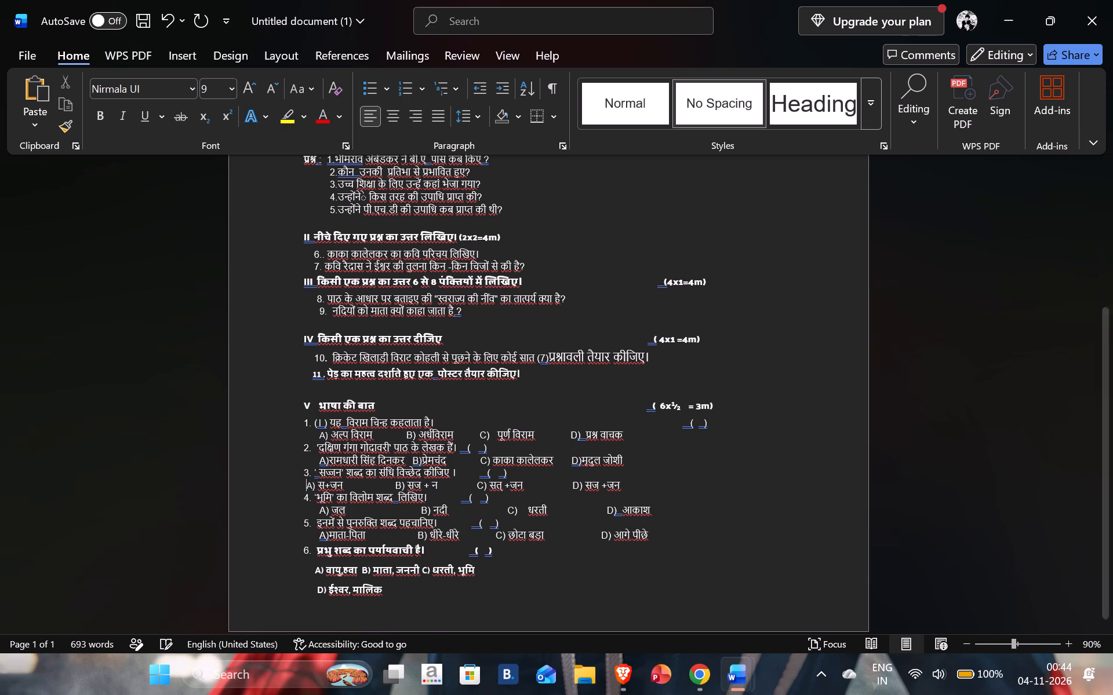
pyautogui.press('space')
pyautogui.press('space')
pyautogui.press('space')
pyautogui.press('space')
pyautogui.press('space')
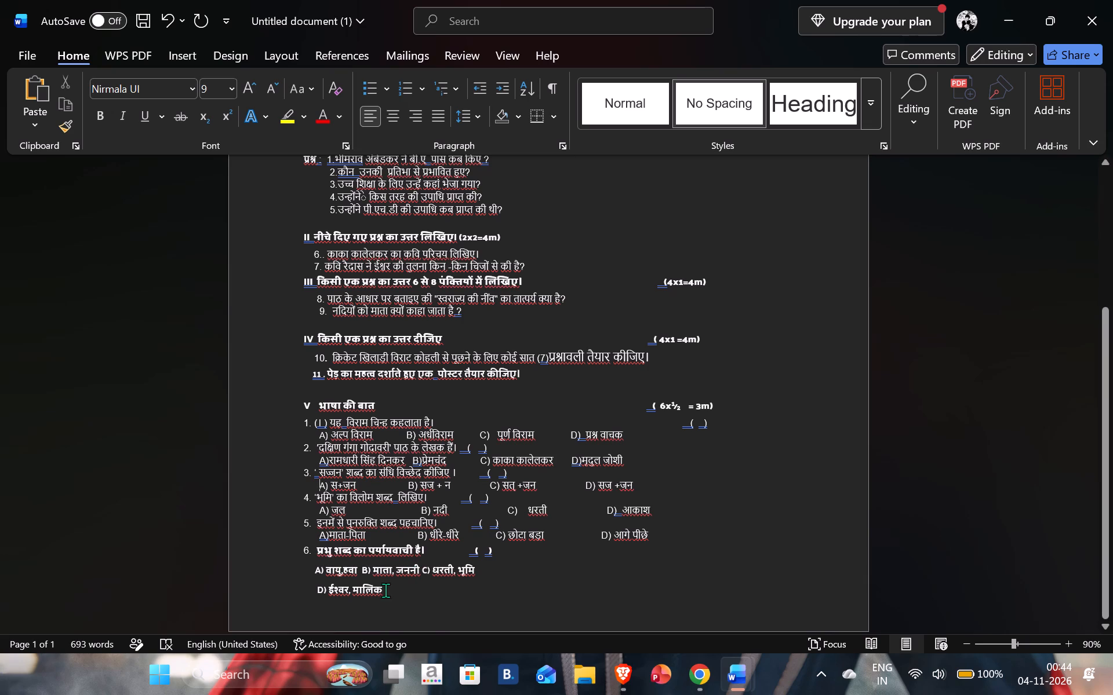
# Bring question 6's option D) ईश्वर, मालिक up onto the same line as options A to C.
pyautogui.click(311, 592)
pyautogui.press('BackSpace')
pyautogui.press('BackSpace')
pyautogui.press('BackSpace')
pyautogui.press('BackSpace')
pyautogui.press('BackSpace')
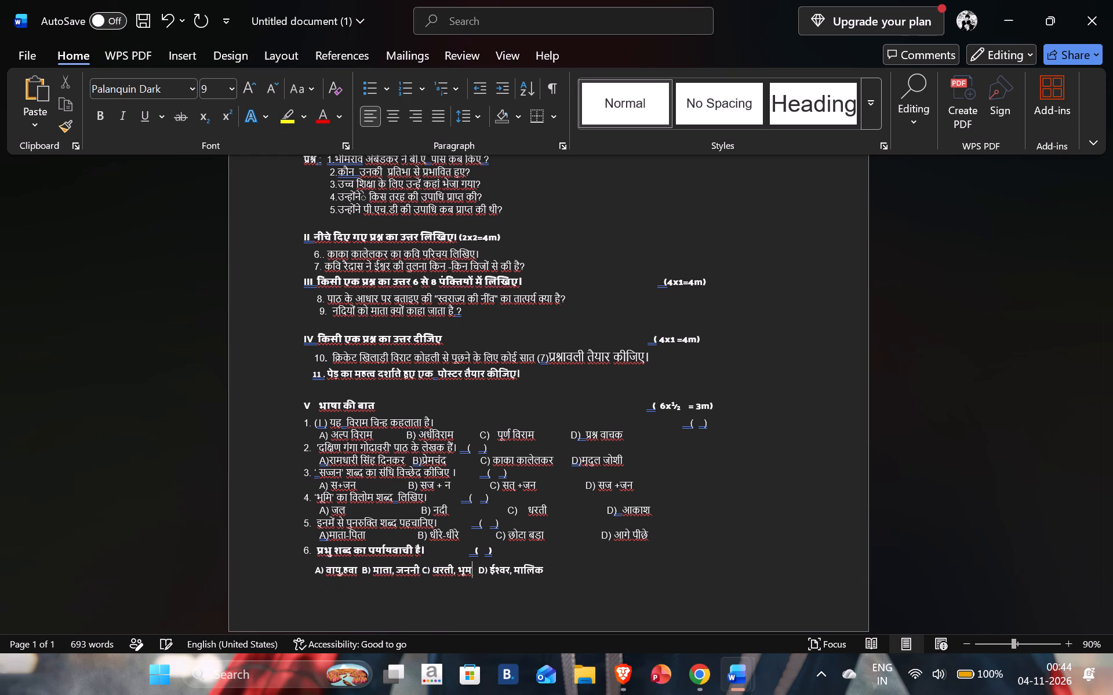
pyautogui.hotkey('ctrl', 'z')
# Widen the gap before question 6's option B with spaces until it lines up with question 2's option B.
pyautogui.click(362, 573)
pyautogui.press('space')
pyautogui.press('space')
pyautogui.press('space')
pyautogui.press('space')
pyautogui.press('space')
pyautogui.press('space')
pyautogui.press('space')
pyautogui.press('space')
pyautogui.press('space')
pyautogui.press('space')
pyautogui.press('space')
pyautogui.press('space')
pyautogui.press('space')
pyautogui.press('space')
pyautogui.press('space')
pyautogui.press('space')
pyautogui.press('space')
pyautogui.press('space')
pyautogui.press('space')
pyautogui.press('space')
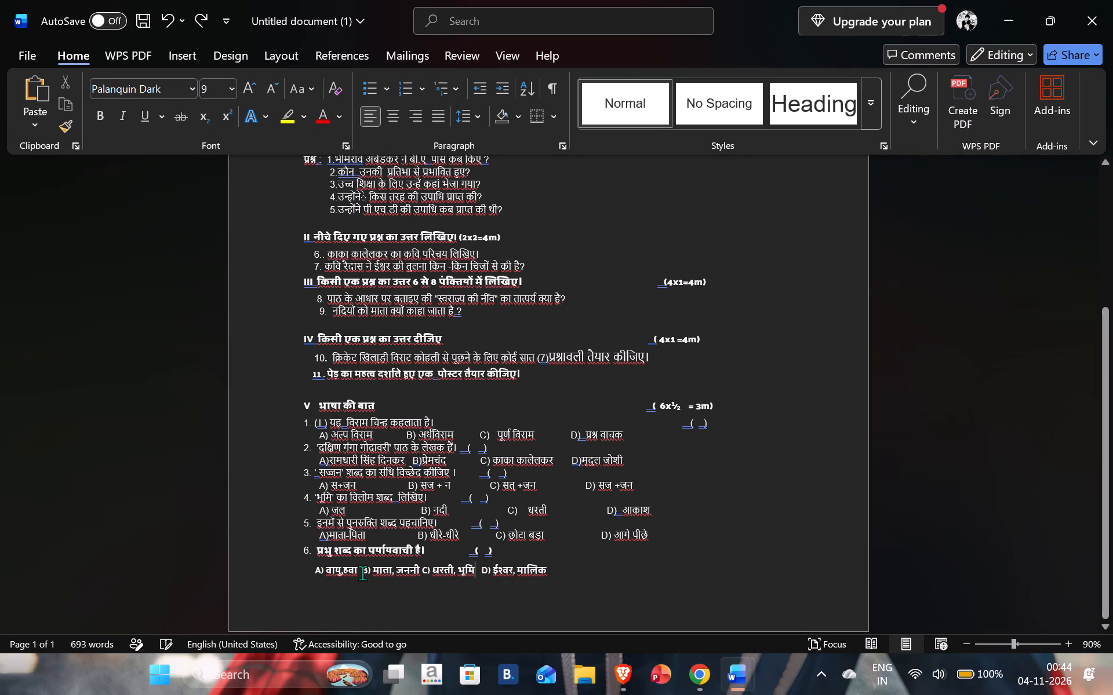
pyautogui.press('space')
pyautogui.press('space')
pyautogui.press('space')
pyautogui.press('space')
pyautogui.press('space')
pyautogui.press('space')
pyautogui.press('space')
pyautogui.press('space')
pyautogui.press('space')
pyautogui.press('space')
pyautogui.press('space')
pyautogui.press('space')
pyautogui.press('space')
pyautogui.press('space')
pyautogui.press('space')
pyautogui.press('space')
pyautogui.press('space')
pyautogui.press('space')
pyautogui.press('space')
pyautogui.press('space')
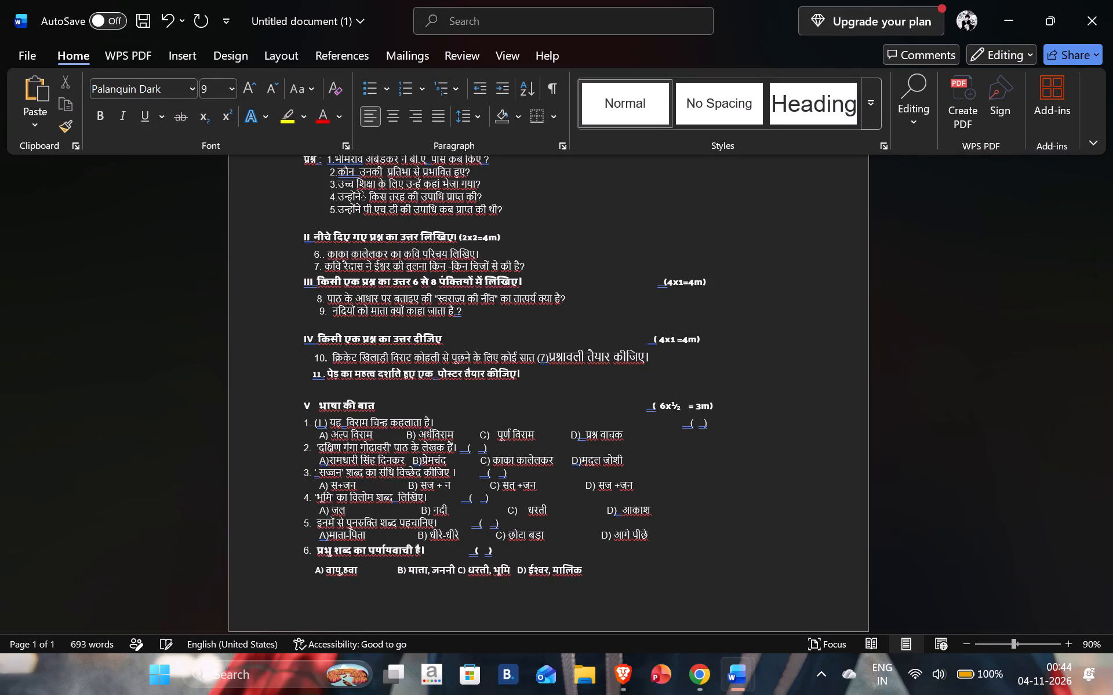
pyautogui.press('space')
pyautogui.press('space')
pyautogui.press('space')
pyautogui.press('space')
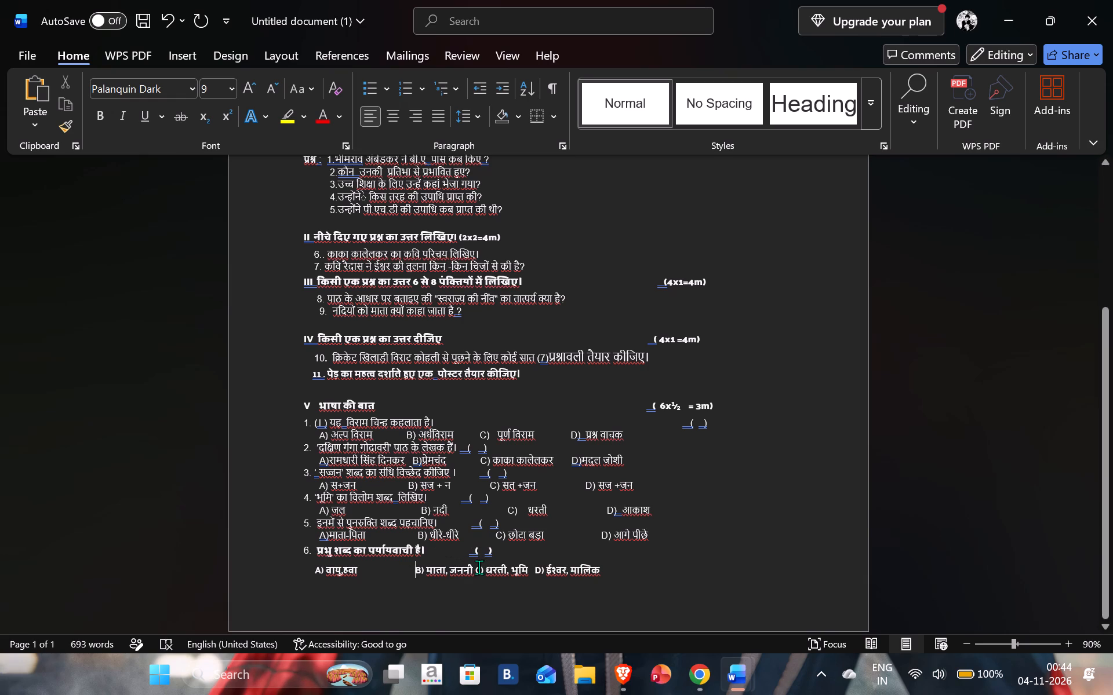
pyautogui.press('space')
pyautogui.press('space')
pyautogui.press('space')
pyautogui.press('space')
pyautogui.press('space')
pyautogui.press('space')
pyautogui.press('space')
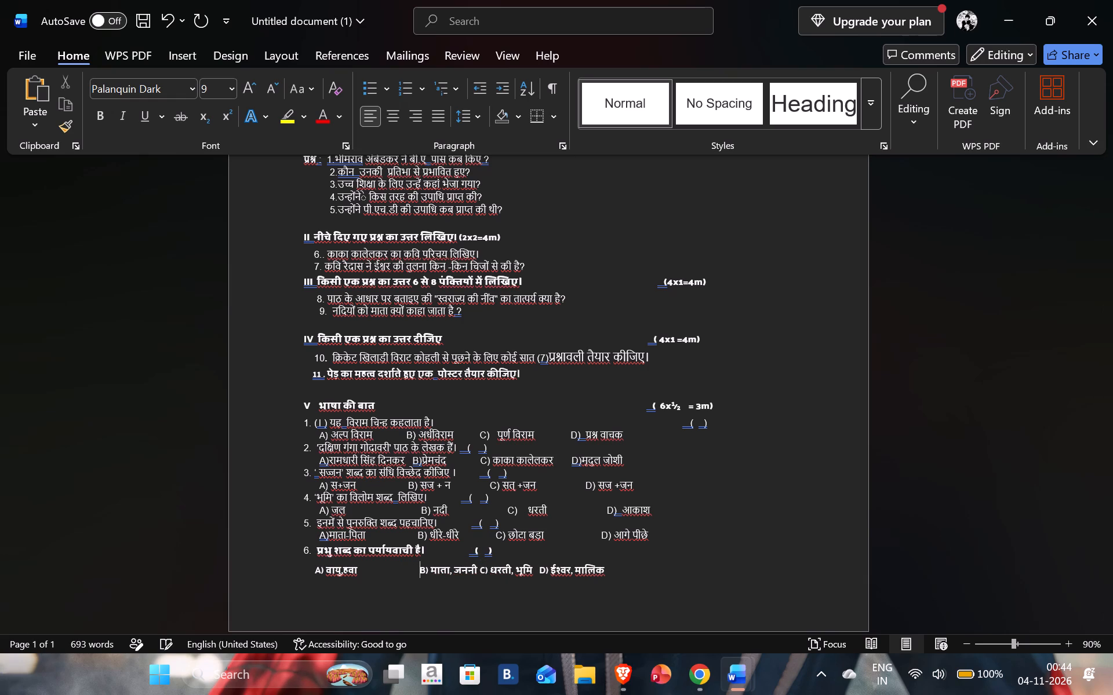
pyautogui.press('space')
pyautogui.press('space')
pyautogui.press('space')
pyautogui.press('space')
pyautogui.press('space')
pyautogui.press('space')
pyautogui.press('space')
pyautogui.press('space')
pyautogui.press('space')
pyautogui.press('space')
pyautogui.press('space')
pyautogui.press('space')
pyautogui.press('space')
pyautogui.press('space')
pyautogui.press('space')
pyautogui.press('space')
pyautogui.press('space')
pyautogui.press('space')
pyautogui.press('space')
pyautogui.press('space')
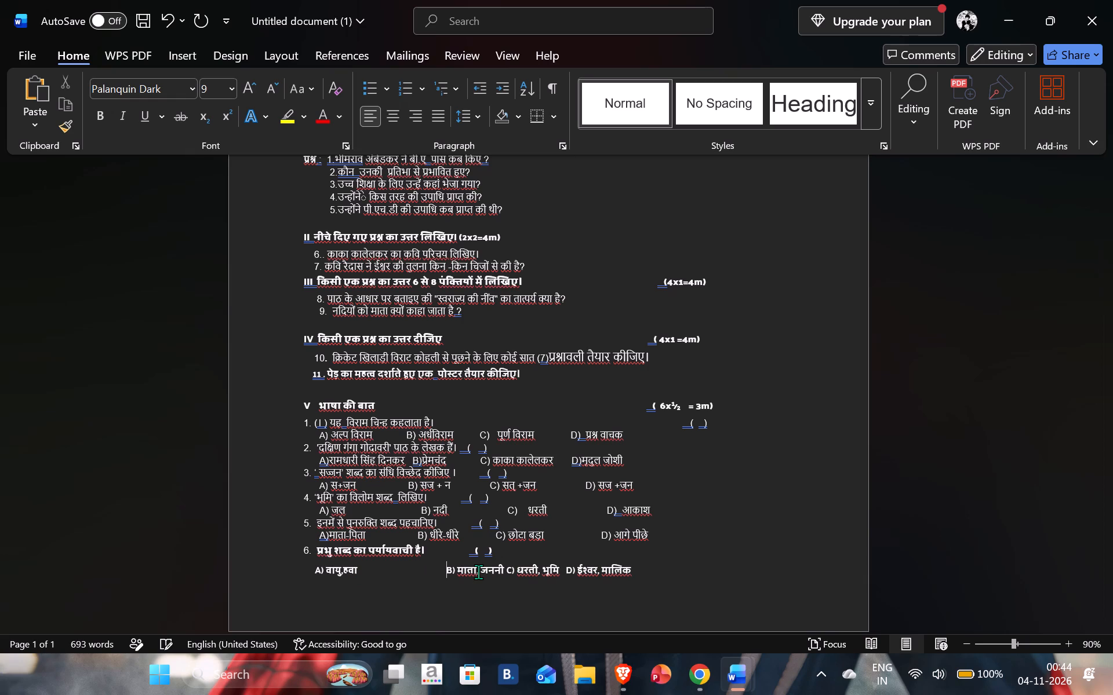
pyautogui.press('BackSpace')
pyautogui.press('BackSpace')
pyautogui.press('BackSpace')
pyautogui.press('BackSpace')
pyautogui.press('BackSpace')
pyautogui.press('BackSpace')
pyautogui.press('BackSpace')
pyautogui.press('BackSpace')
pyautogui.press('BackSpace')
pyautogui.press('BackSpace')
pyautogui.press('BackSpace')
pyautogui.press('BackSpace')
pyautogui.press('BackSpace')
pyautogui.press('BackSpace')
pyautogui.press('BackSpace')
pyautogui.press('BackSpace')
pyautogui.press('BackSpace')
pyautogui.press('BackSpace')
pyautogui.press('BackSpace')
pyautogui.press('BackSpace')
pyautogui.press('BackSpace')
pyautogui.press('BackSpace')
pyautogui.press('BackSpace')
pyautogui.press('BackSpace')
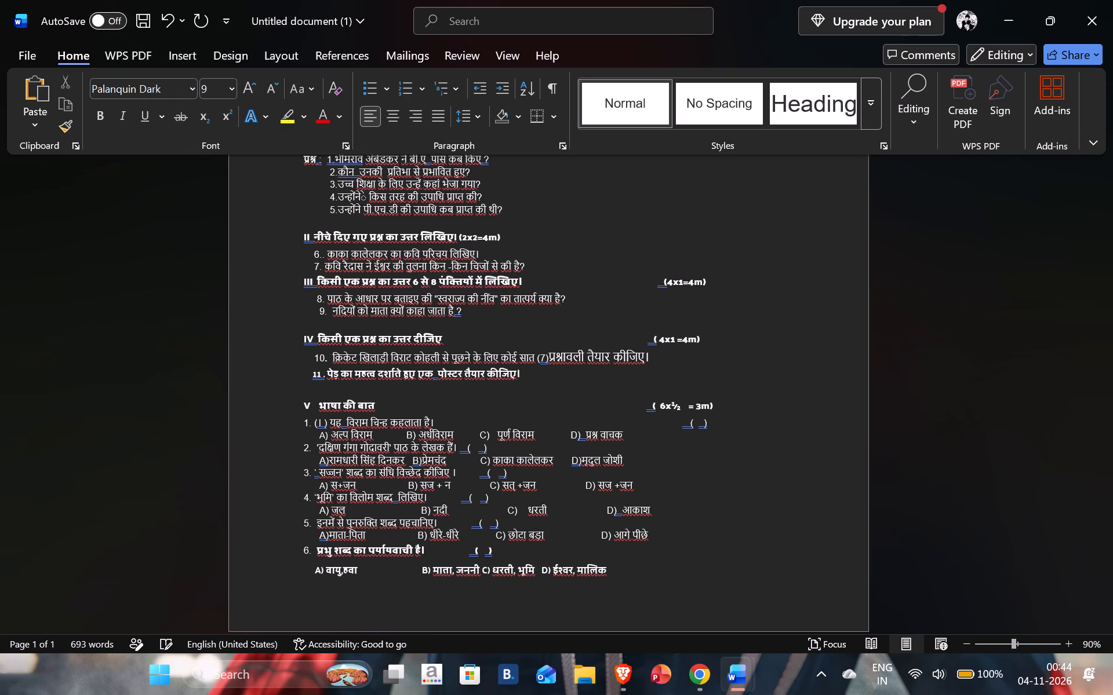
pyautogui.press('BackSpace')
pyautogui.press('BackSpace')
pyautogui.press('BackSpace')
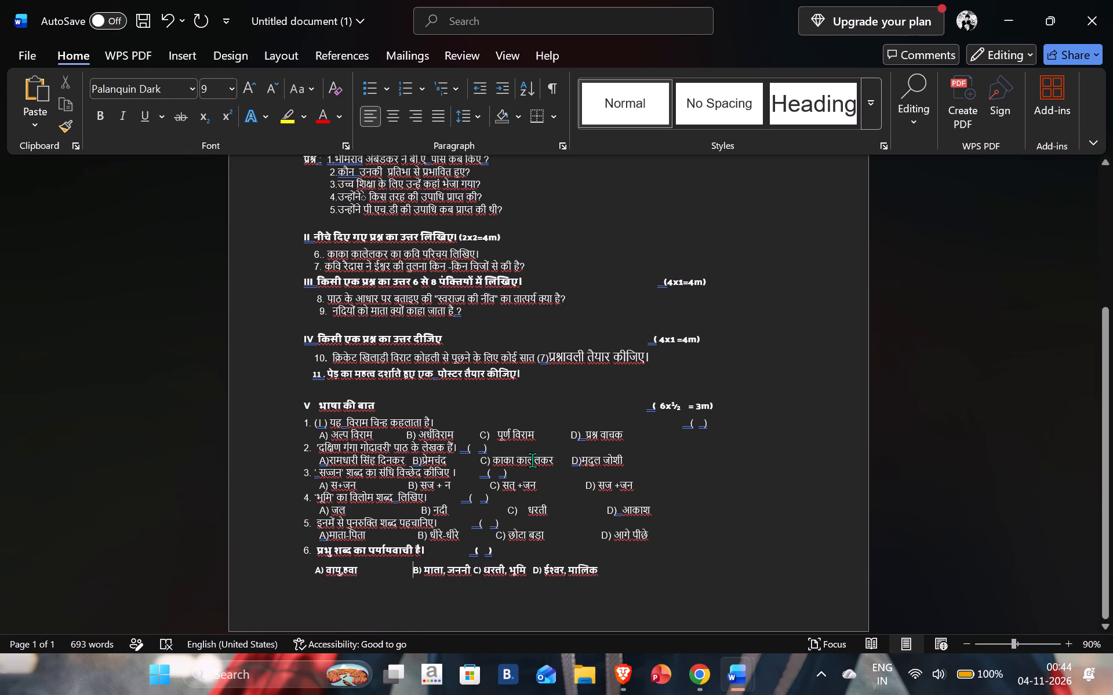
# Add spaces before question 6's option C so it lines up with question 5's option C.
pyautogui.click(474, 576)
pyautogui.press('space')
pyautogui.press('space')
pyautogui.press('space')
pyautogui.press('space')
pyautogui.press('space')
pyautogui.press('space')
pyautogui.press('space')
pyautogui.press('space')
pyautogui.press('space')
pyautogui.press('space')
pyautogui.press('space')
pyautogui.press('space')
pyautogui.press('space')
pyautogui.press('space')
pyautogui.press('space')
pyautogui.press('space')
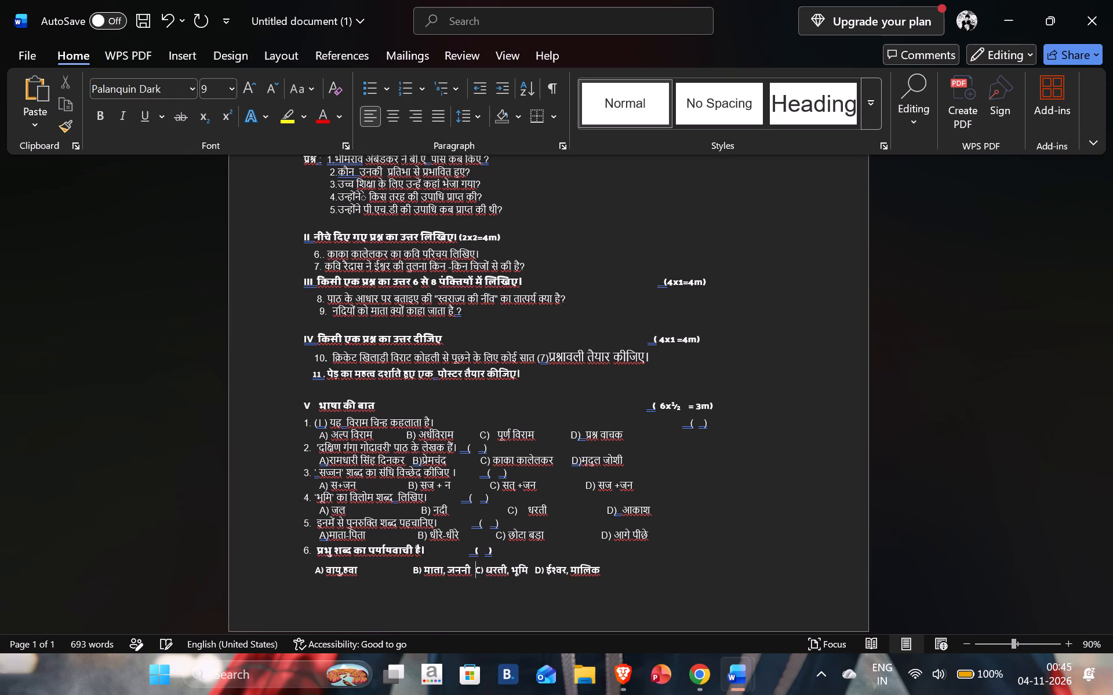
pyautogui.press('space')
pyautogui.press('space')
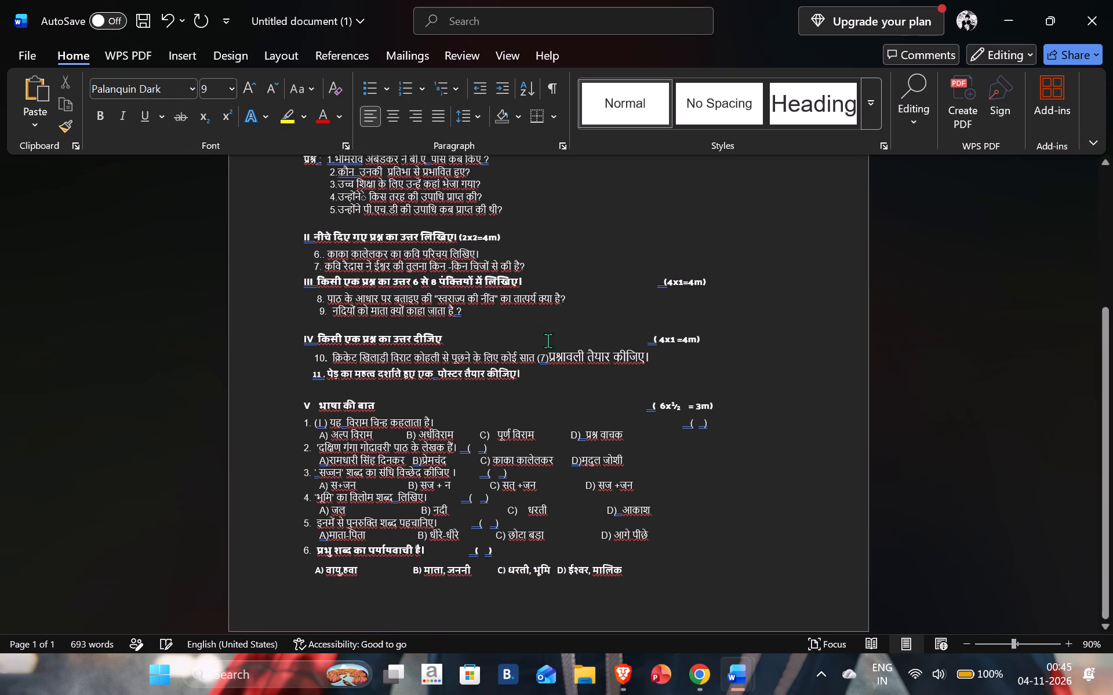
# Add spaces before question 6's option D so it lines up with question 2's option D.
pyautogui.click(555, 562)
pyautogui.press('space')
pyautogui.press('space')
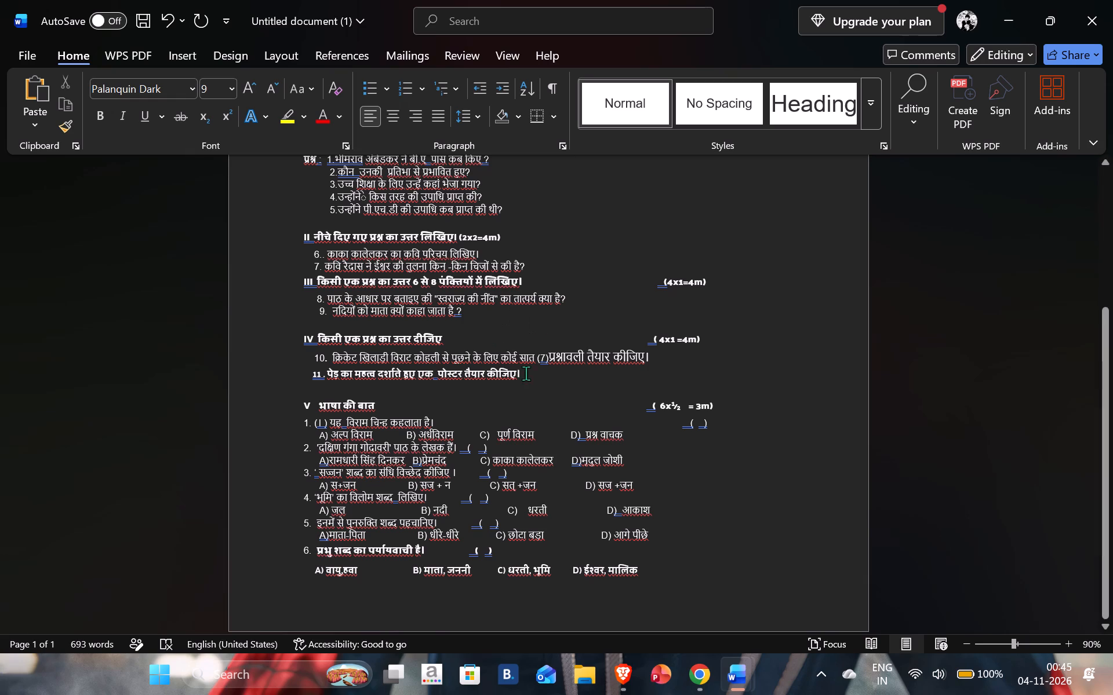
# Shift question 2's answer brackets across with spaces so they line up under question 1's answer brackets.
pyautogui.click(464, 450)
pyautogui.press('space')
pyautogui.press('space')
pyautogui.press('space')
pyautogui.press('space')
pyautogui.press('space')
pyautogui.press('space')
pyautogui.press('space')
pyautogui.press('space')
pyautogui.press('space')
pyautogui.press('space')
pyautogui.press('space')
pyautogui.press('space')
pyautogui.press('space')
pyautogui.press('space')
pyautogui.press('space')
pyautogui.press('space')
pyautogui.press('space')
pyautogui.press('space')
pyautogui.press('space')
pyautogui.press('space')
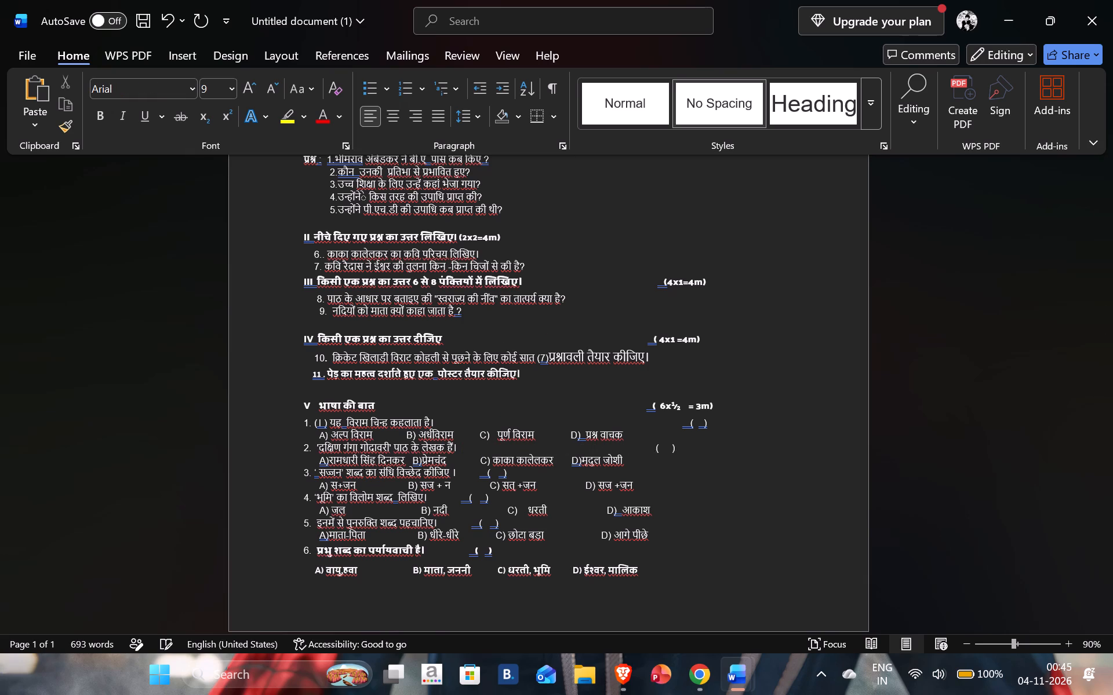
pyautogui.press('space')
pyautogui.press('space')
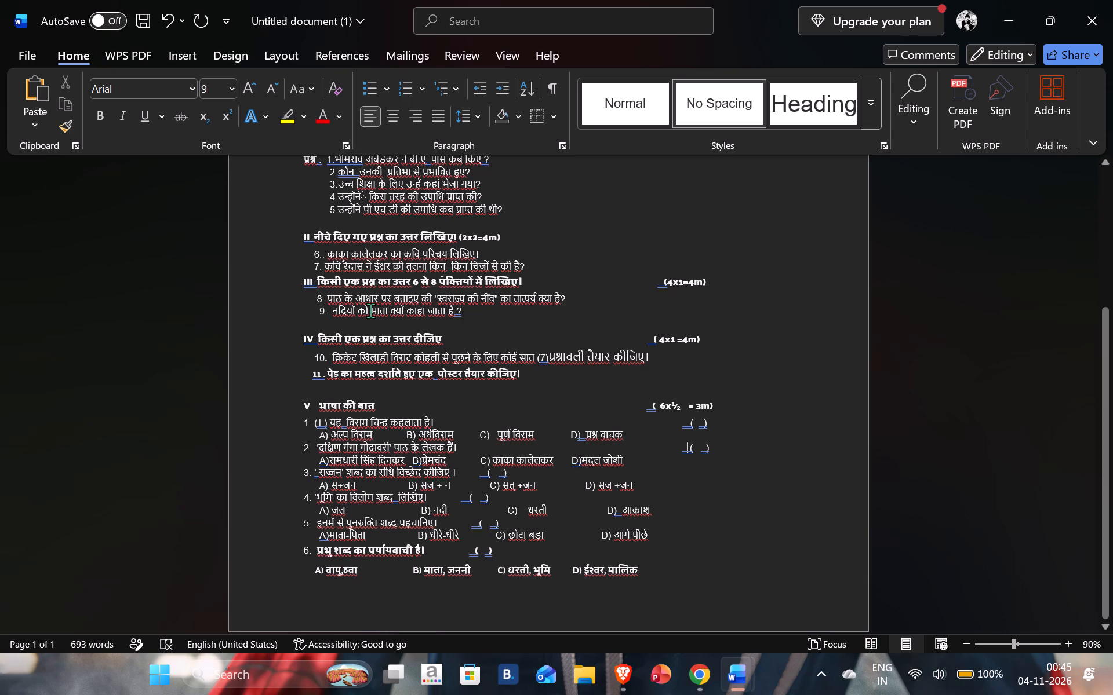
# Shift question 3's answer brackets across with spaces until they line up under question 2's answer brackets.
pyautogui.click(463, 470)
pyautogui.press('space')
pyautogui.press('space')
pyautogui.press('space')
pyautogui.press('space')
pyautogui.press('space')
pyautogui.press('space')
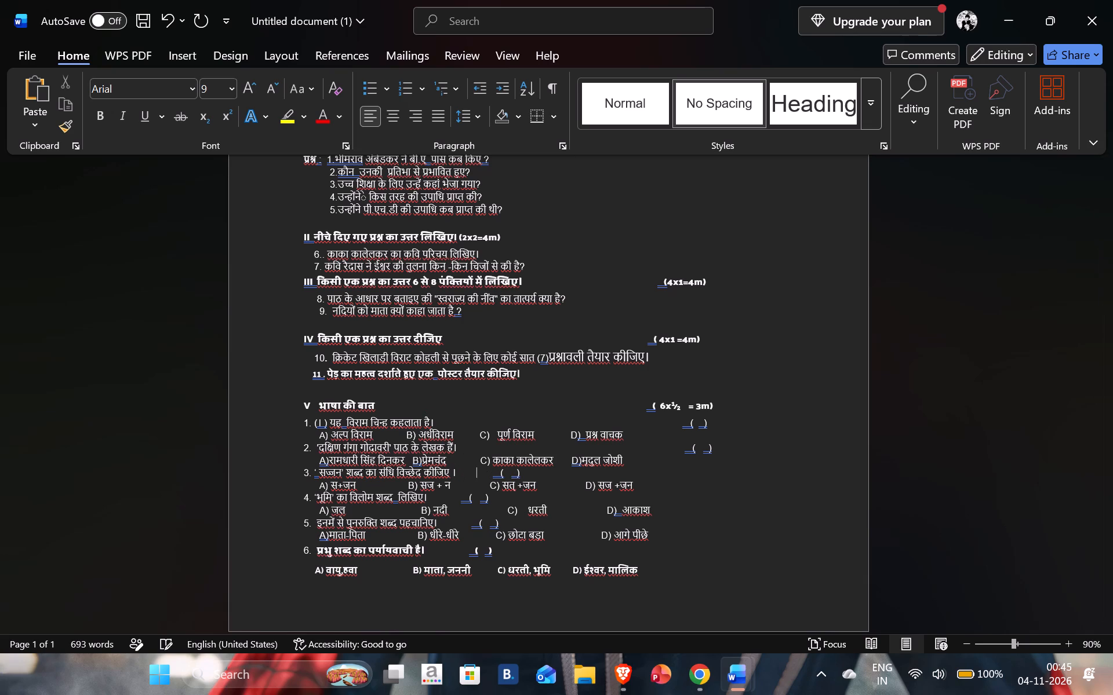
pyautogui.press('space')
pyautogui.press('space')
pyautogui.press('space')
pyautogui.press('space')
pyautogui.press('space')
pyautogui.press('space')
pyautogui.press('space')
pyautogui.press('space')
pyautogui.press('space')
pyautogui.press('space')
pyautogui.press('space')
pyautogui.press('space')
pyautogui.press('space')
pyautogui.press('space')
pyautogui.press('space')
pyautogui.press('space')
pyautogui.press('space')
pyautogui.press('space')
pyautogui.press('space')
pyautogui.press('space')
pyautogui.press('space')
pyautogui.press('space')
# Shift question 4's answer brackets across with spaces until they line up under question 3's answer brackets.
pyautogui.click(449, 500)
pyautogui.press('space')
pyautogui.press('space')
pyautogui.press('space')
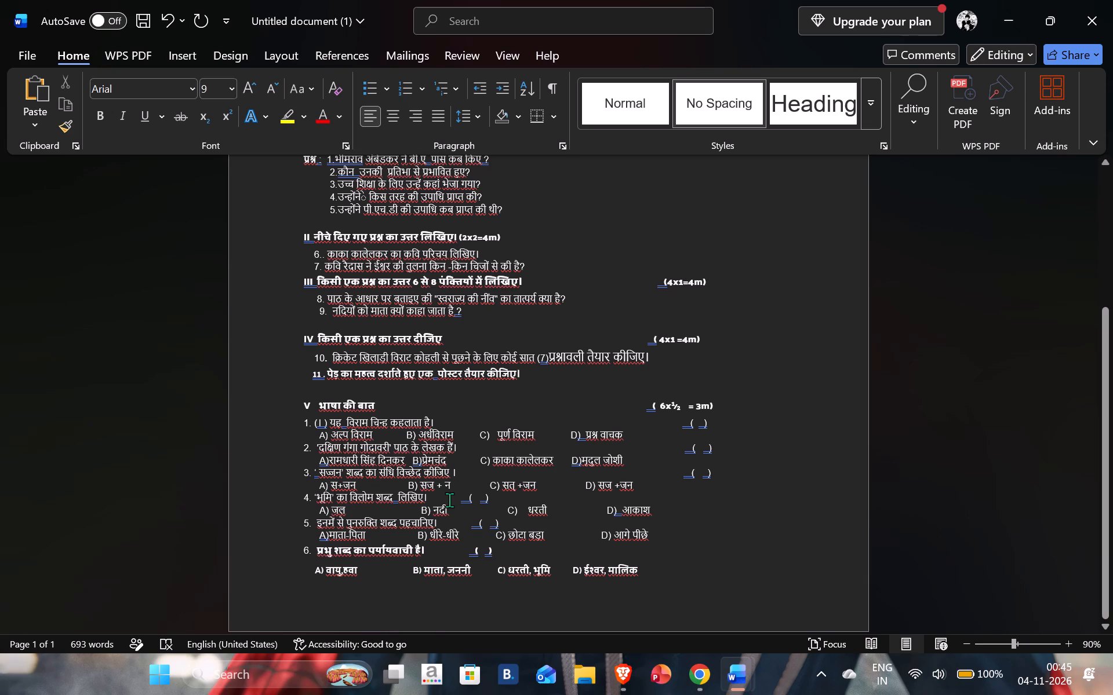
pyautogui.press('space')
pyautogui.press('space')
pyautogui.press('space')
pyautogui.press('space')
pyautogui.press('space')
pyautogui.press('space')
pyautogui.press('space')
pyautogui.press('space')
pyautogui.press('space')
pyautogui.press('space')
pyautogui.press('space')
pyautogui.press('space')
pyautogui.press('space')
pyautogui.press('space')
pyautogui.press('space')
pyautogui.press('space')
pyautogui.press('space')
pyautogui.press('space')
pyautogui.press('space')
pyautogui.press('space')
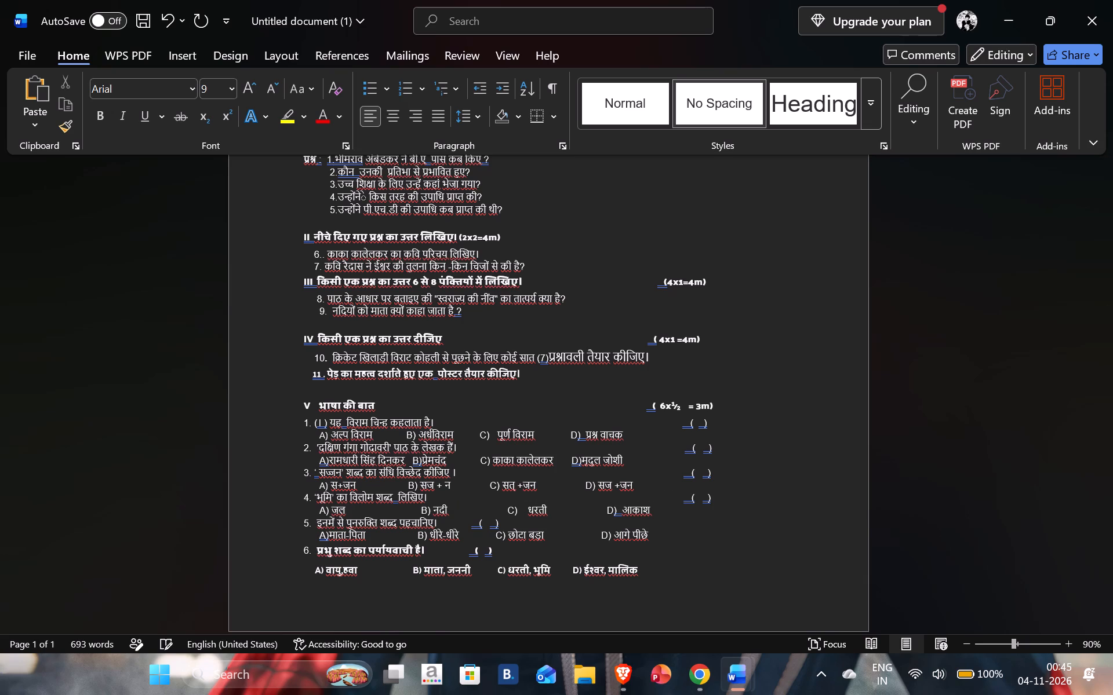
# Shift question 5's answer brackets across with spaces until they line up under question 4's answer brackets.
pyautogui.click(445, 519)
pyautogui.press('space')
pyautogui.press('space')
pyautogui.press('space')
pyautogui.press('space')
pyautogui.press('space')
pyautogui.press('space')
pyautogui.press('space')
pyautogui.press('space')
pyautogui.press('space')
pyautogui.press('space')
pyautogui.press('space')
pyautogui.press('space')
pyautogui.press('space')
pyautogui.press('space')
pyautogui.press('space')
pyautogui.press('space')
pyautogui.press('space')
pyautogui.press('space')
pyautogui.press('space')
pyautogui.press('space')
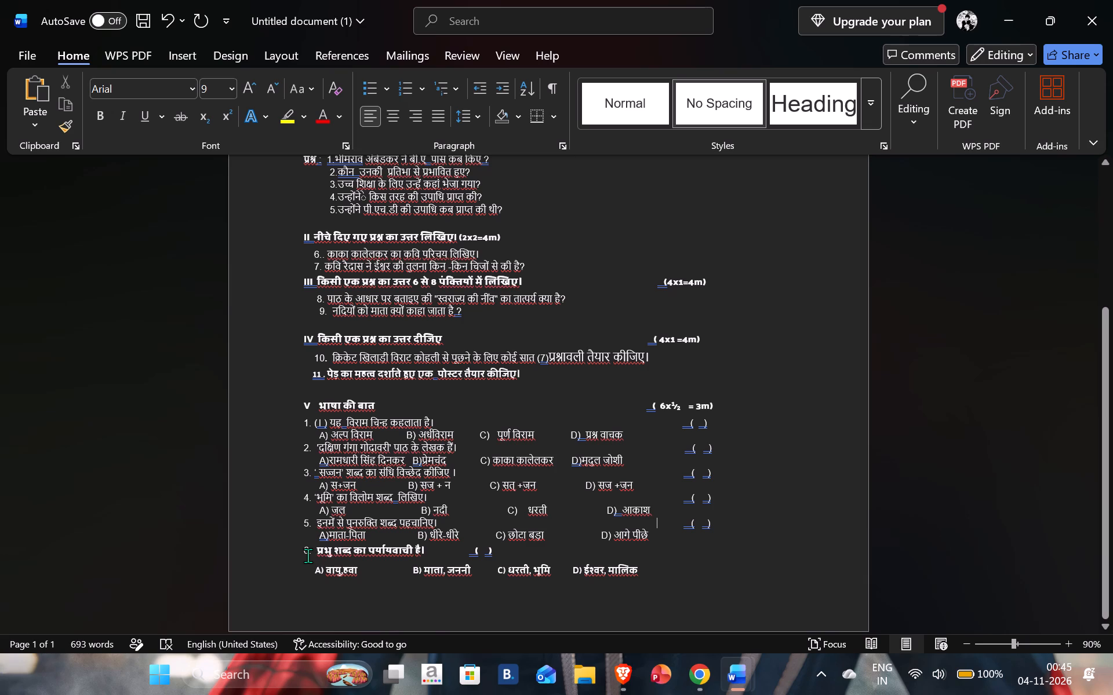
# Apply the No Spacing style to question 6 and its options line, and reduce their font size to 9.
pyautogui.moveTo(311, 550); pyautogui.dragTo(427, 547)
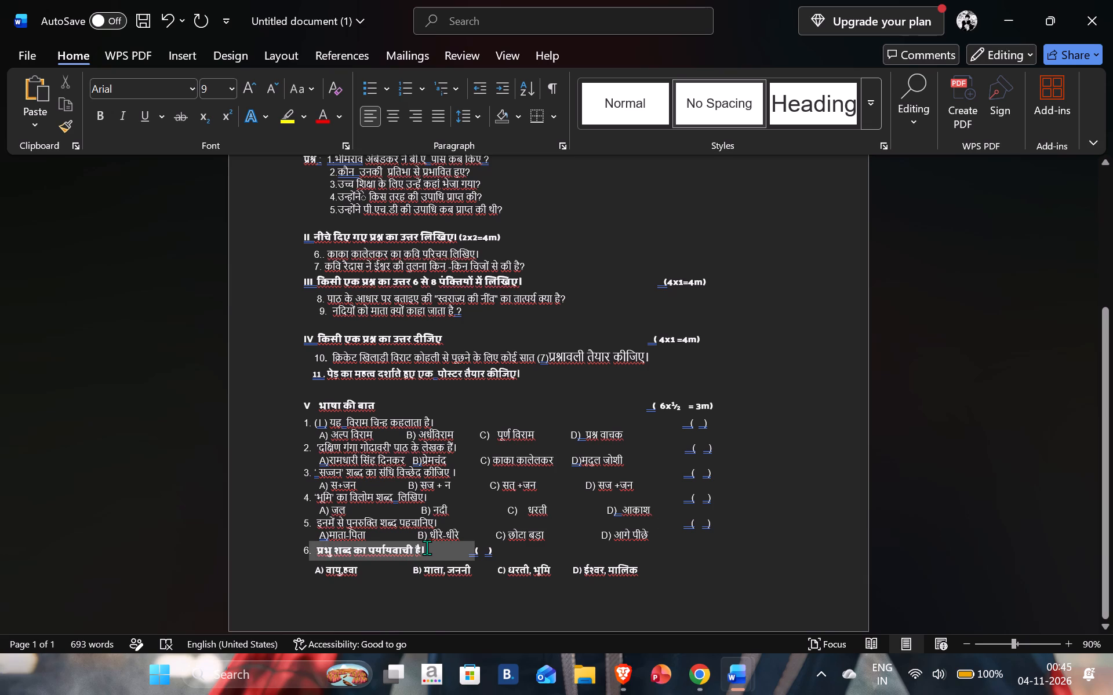
pyautogui.moveTo(427, 547); pyautogui.dragTo(634, 571)
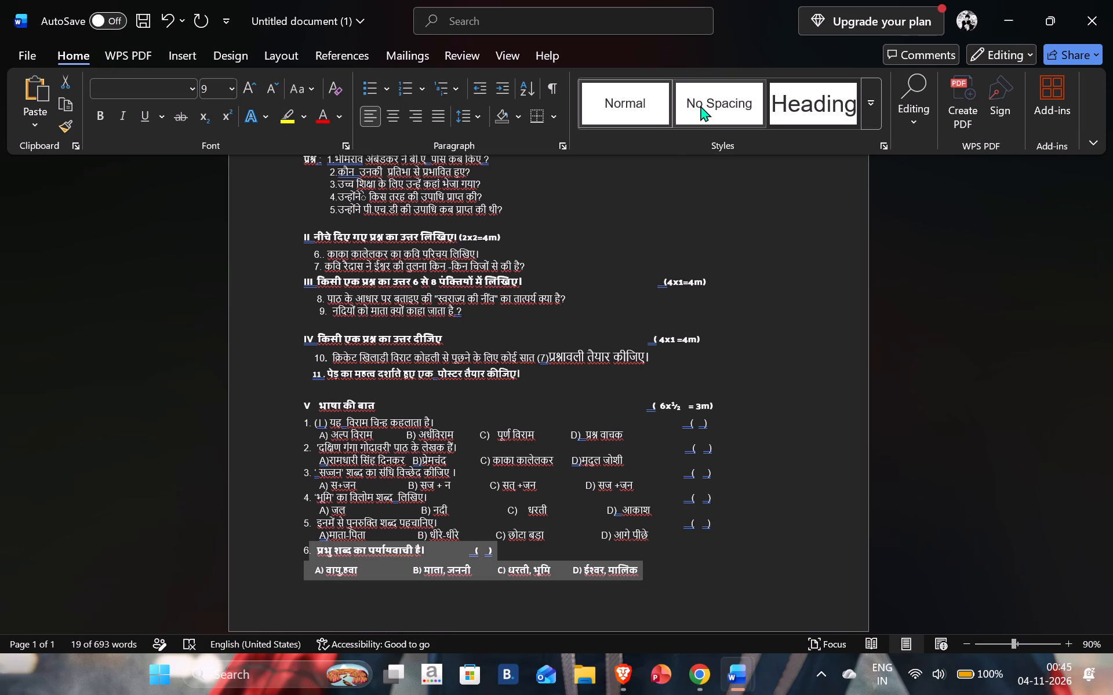
pyautogui.click(700, 105)
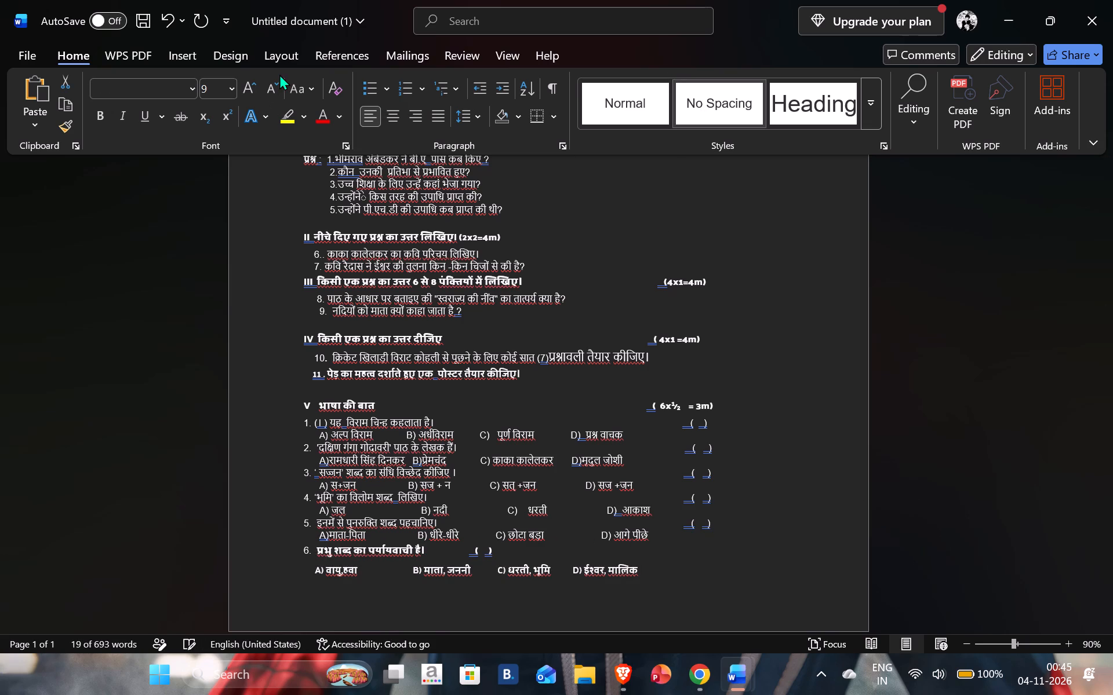
pyautogui.click(269, 87)
pyautogui.click(269, 87)
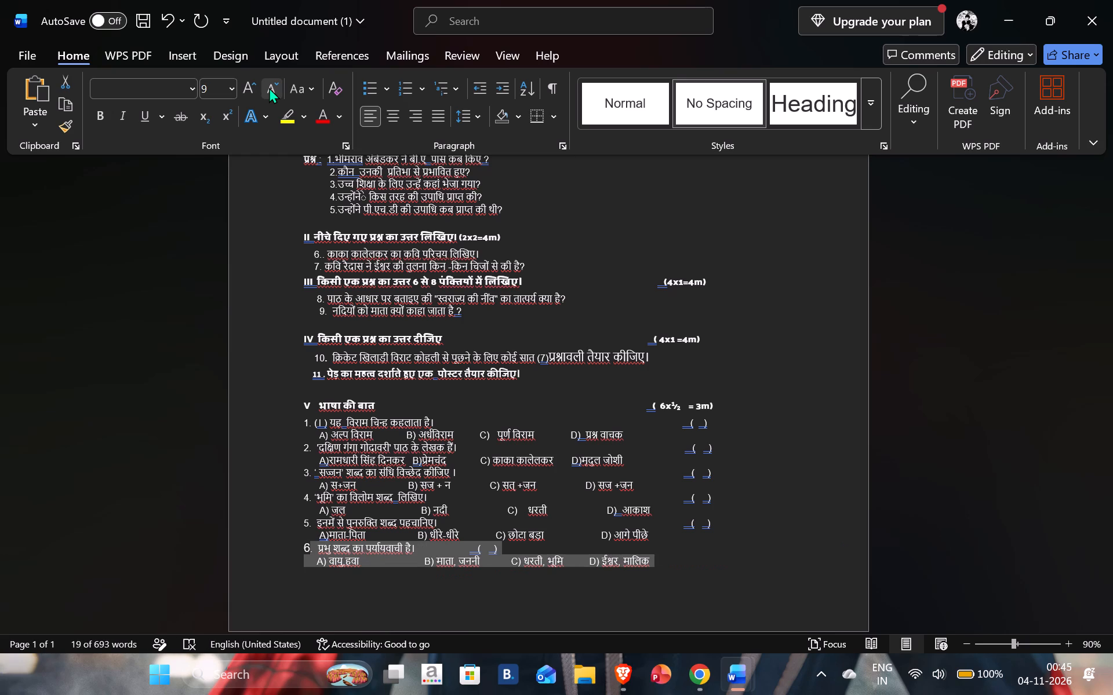
# Shift question 6's answer brackets across with spaces until they line up under question 5's answer brackets.
pyautogui.click(463, 547)
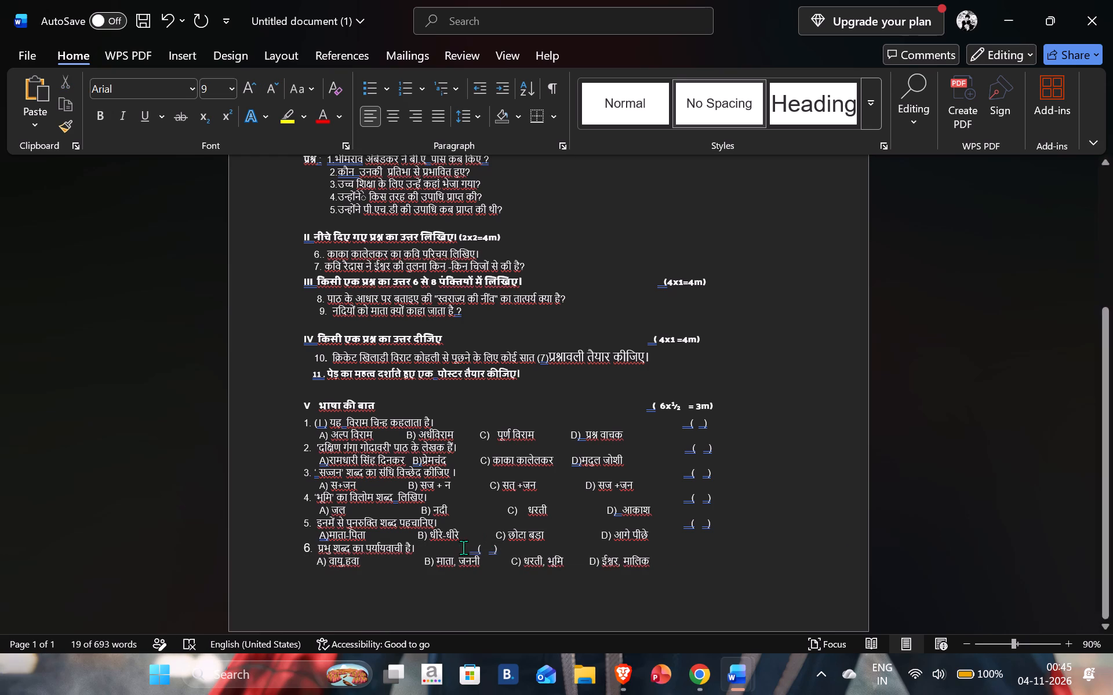
pyautogui.press('space')
pyautogui.press('space')
pyautogui.press('space')
pyautogui.press('space')
pyautogui.press('space')
pyautogui.press('space')
pyautogui.press('space')
pyautogui.press('space')
pyautogui.press('space')
pyautogui.press('space')
pyautogui.press('space')
pyautogui.press('space')
pyautogui.press('space')
pyautogui.press('space')
pyautogui.press('space')
pyautogui.press('space')
pyautogui.press('space')
pyautogui.press('space')
pyautogui.press('space')
pyautogui.press('space')
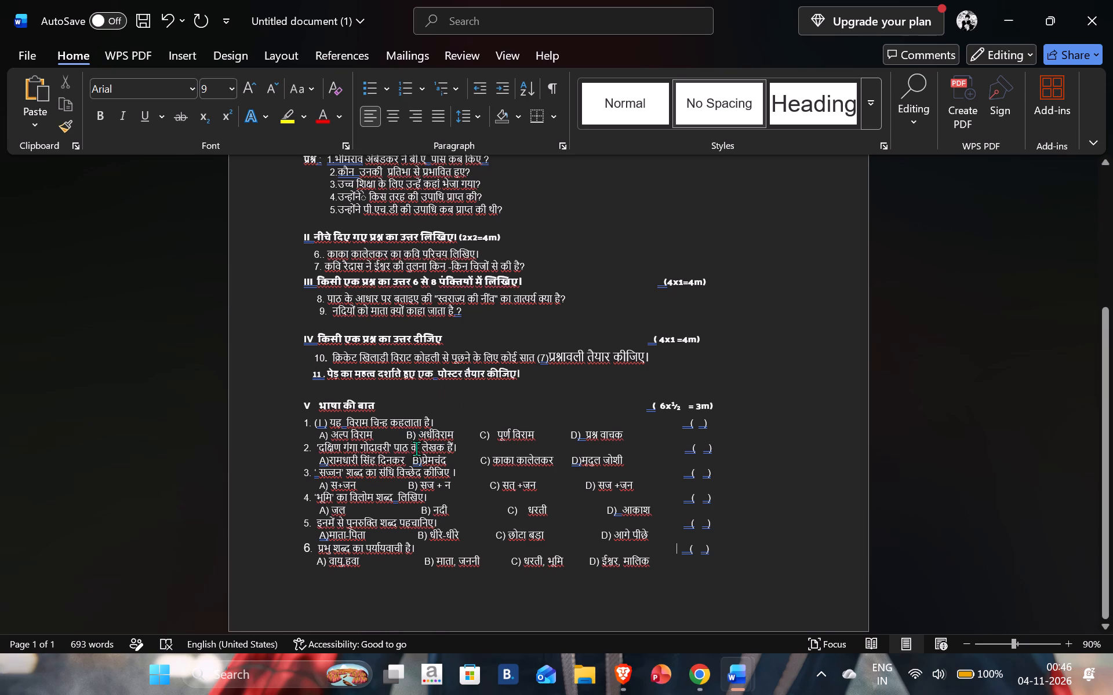
# Add spaces before option B in questions 1 and 3 so both line up with question 2's option B.
pyautogui.click(404, 436)
pyautogui.press('space')
pyautogui.press('space')
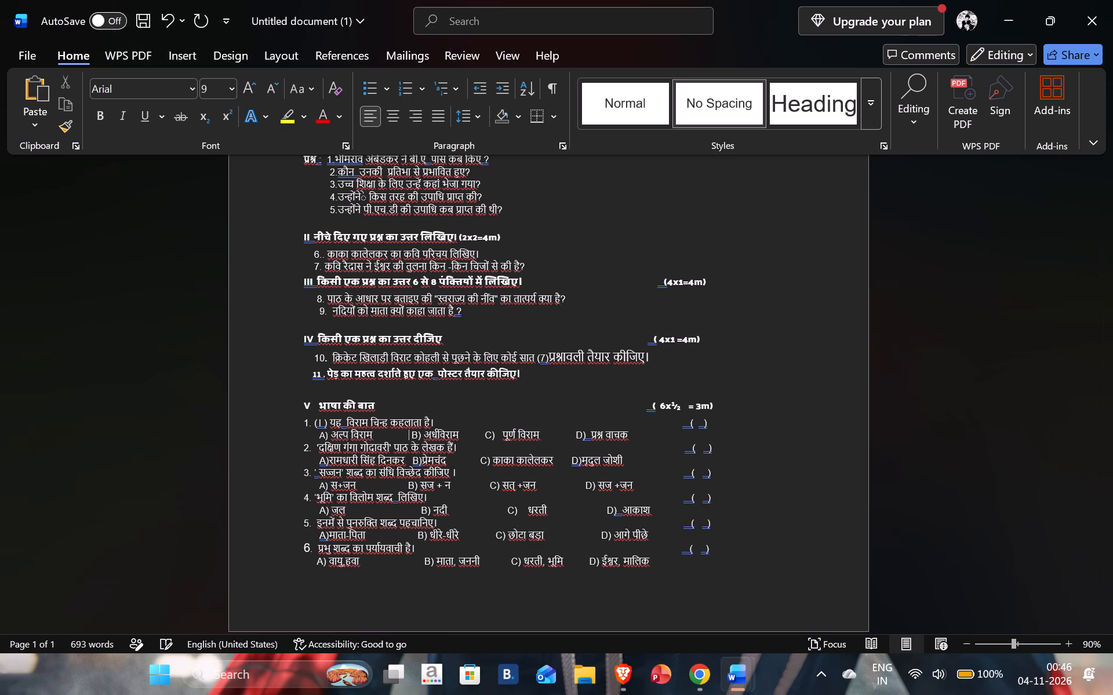
pyautogui.click(399, 484)
pyautogui.press('space')
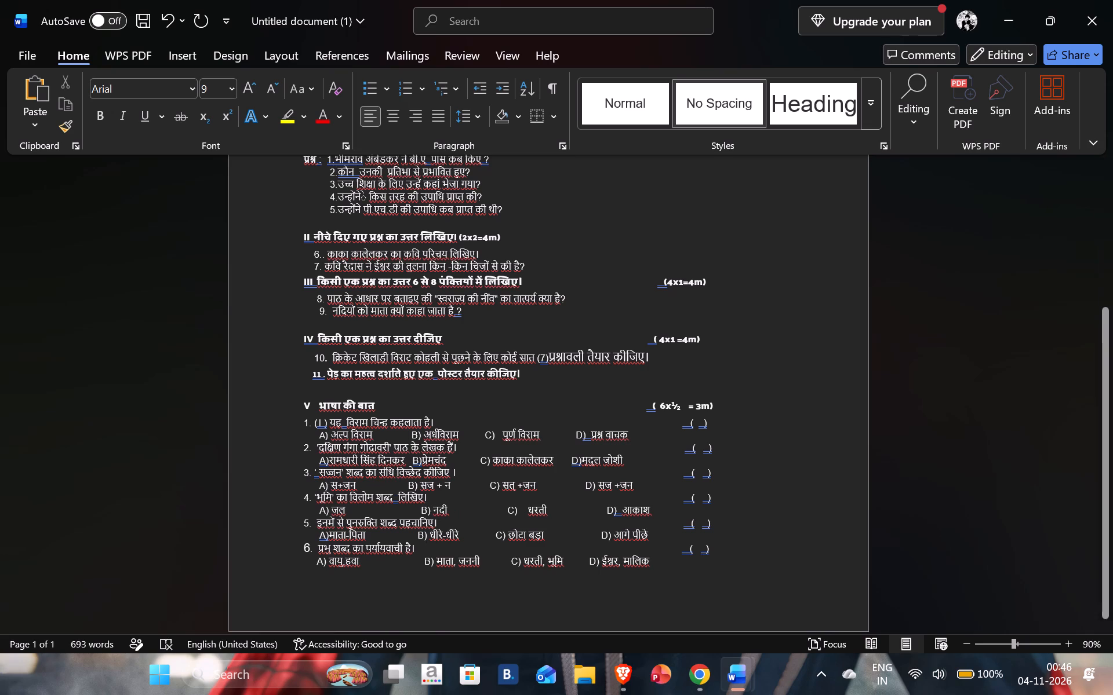
pyautogui.press('space')
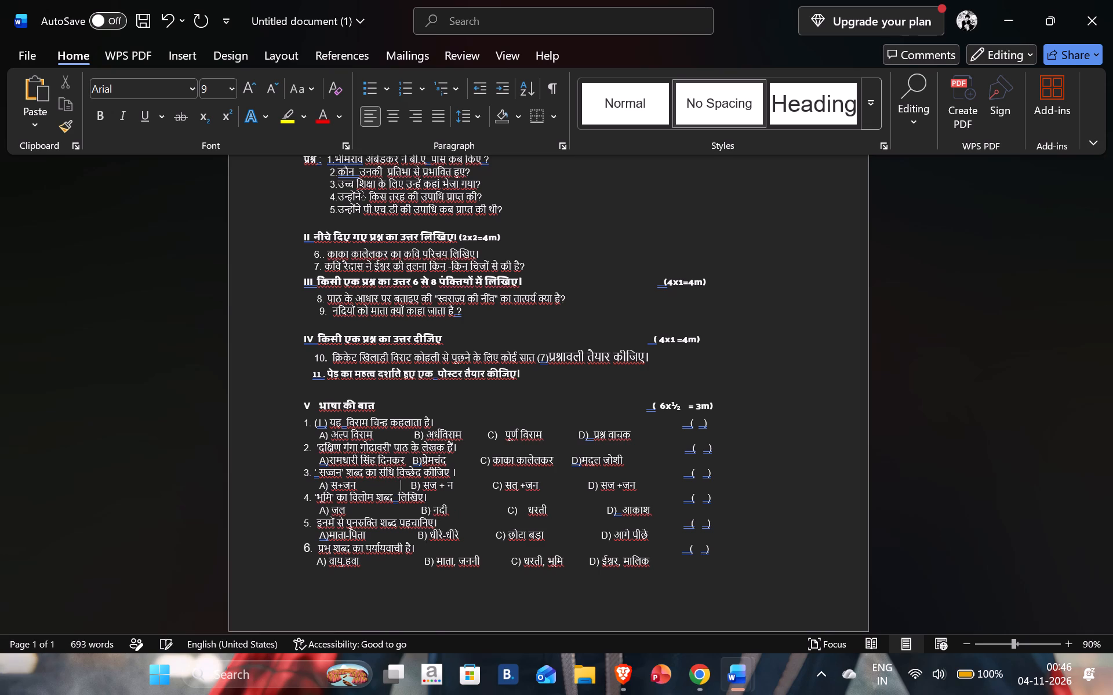
# Remove spaces before question 4's option C until it lines up with question 1's option C.
pyautogui.click(506, 513)
pyautogui.press('BackSpace')
pyautogui.press('BackSpace')
pyautogui.press('BackSpace')
pyautogui.press('BackSpace')
pyautogui.press('BackSpace')
pyautogui.press('BackSpace')
pyautogui.press('BackSpace')
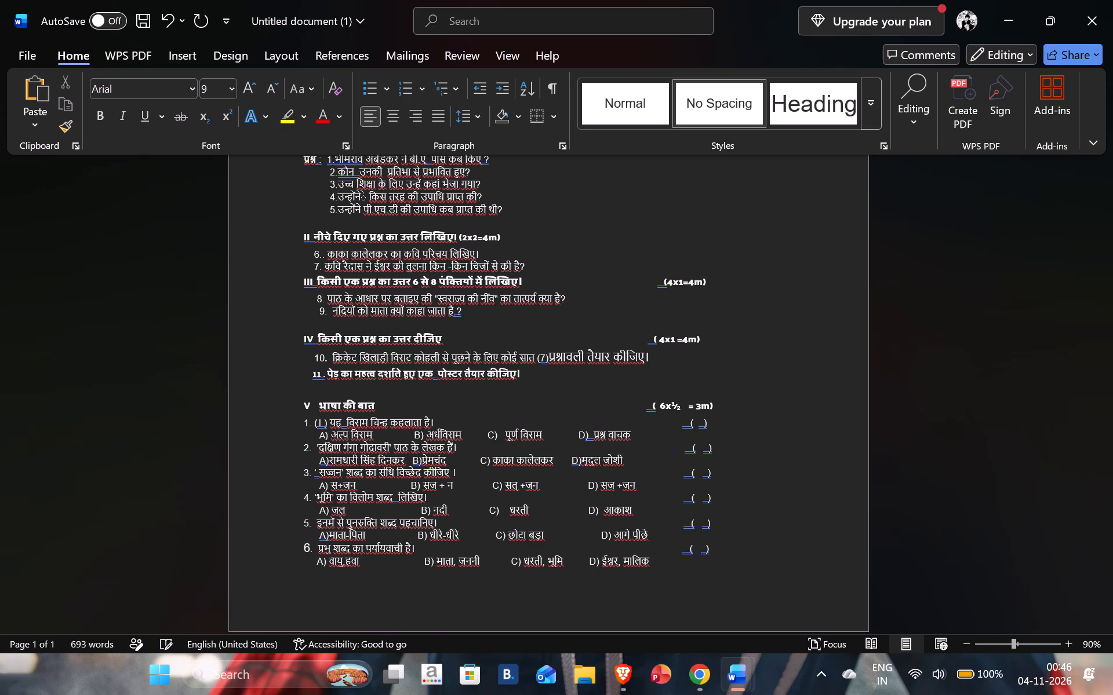
# Remove the extra spaces before question 3's option C to bring it closer to question 2's option C.
pyautogui.press('Up')
pyautogui.press('Up')
pyautogui.press('BackSpace')
pyautogui.press('BackSpace')
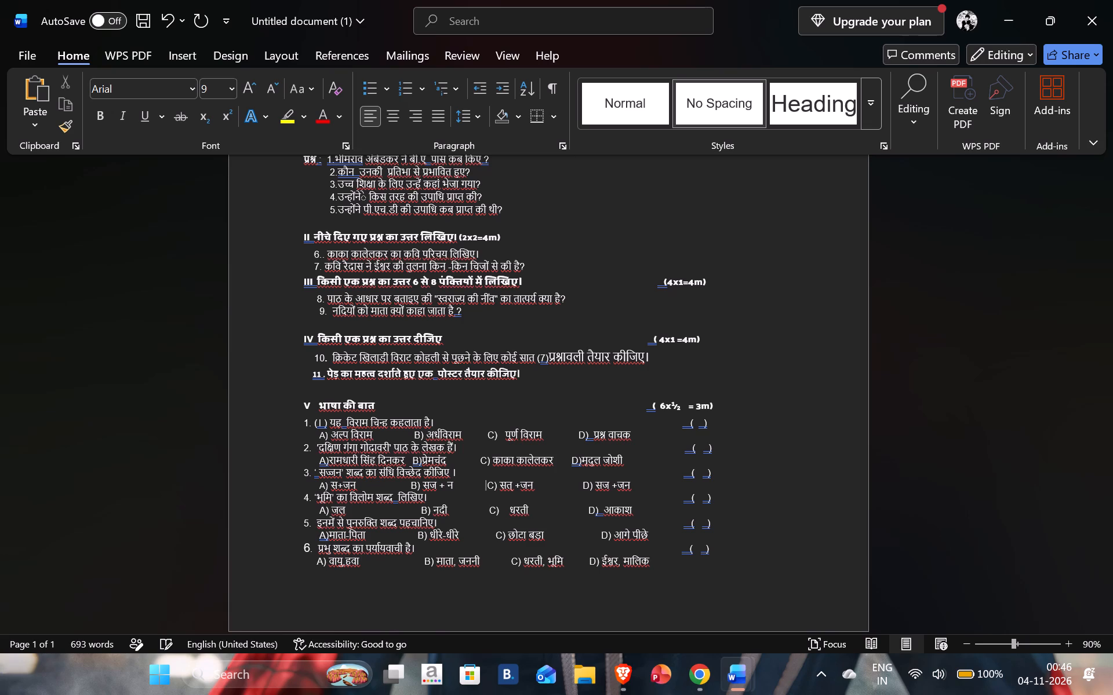
pyautogui.press('BackSpace')
# Remove spaces before question 5's option C until it lines up with question 4's option C.
pyautogui.press('Down')
pyautogui.press('Down')
pyautogui.press('Down')
pyautogui.press('Down')
pyautogui.press('BackSpace')
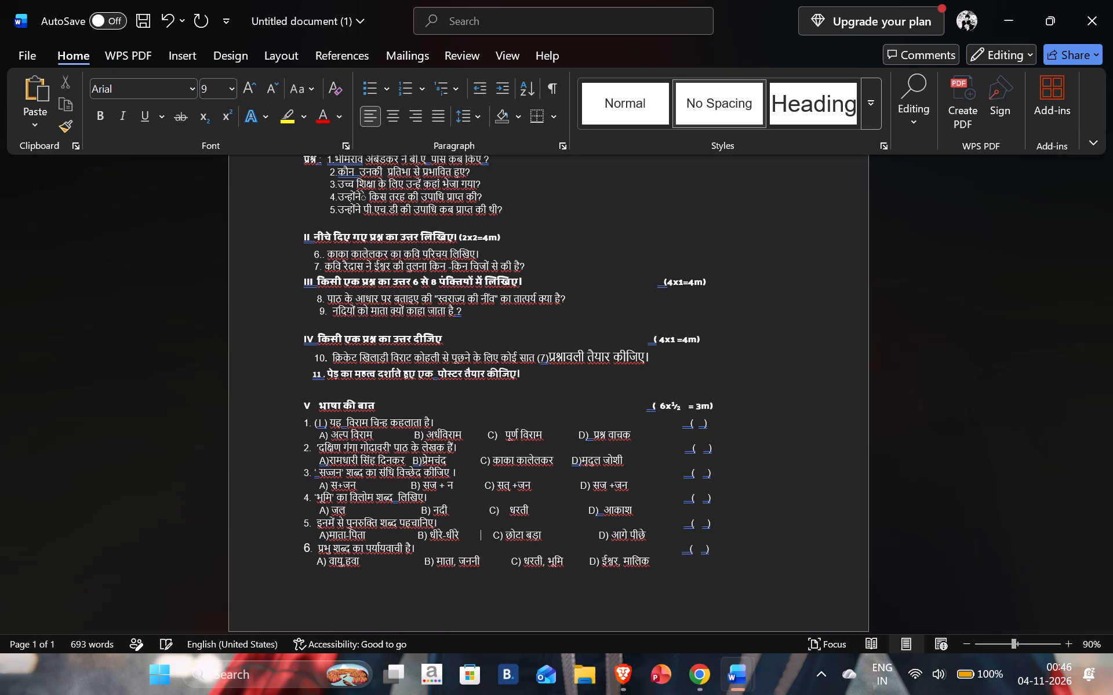
pyautogui.press('BackSpace')
pyautogui.press('BackSpace')
# Narrow the gap before question 6's option C by deleting five spaces, bringing it closer to question 5's option C.
pyautogui.press('Down')
pyautogui.press('Down')
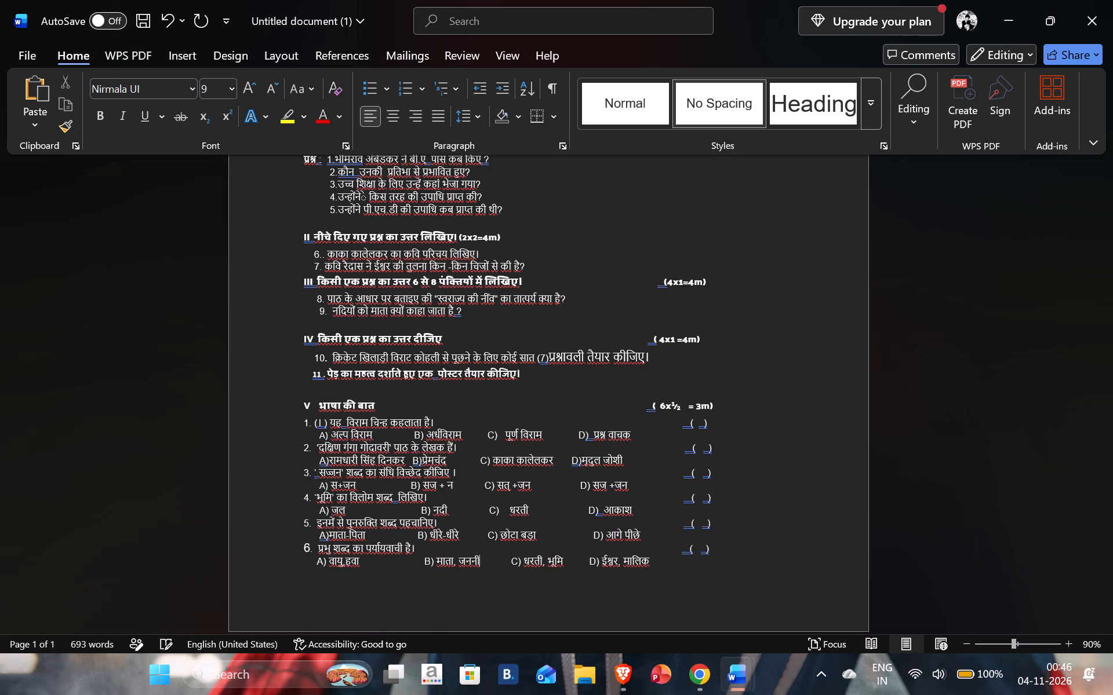
pyautogui.press('Right')
pyautogui.press('Right')
pyautogui.press('Right')
pyautogui.press('Right')
pyautogui.press('Right')
pyautogui.press('Right')
pyautogui.press('Right')
pyautogui.press('Right')
pyautogui.press('BackSpace')
pyautogui.press('BackSpace')
pyautogui.press('BackSpace')
pyautogui.press('BackSpace')
pyautogui.press('BackSpace')
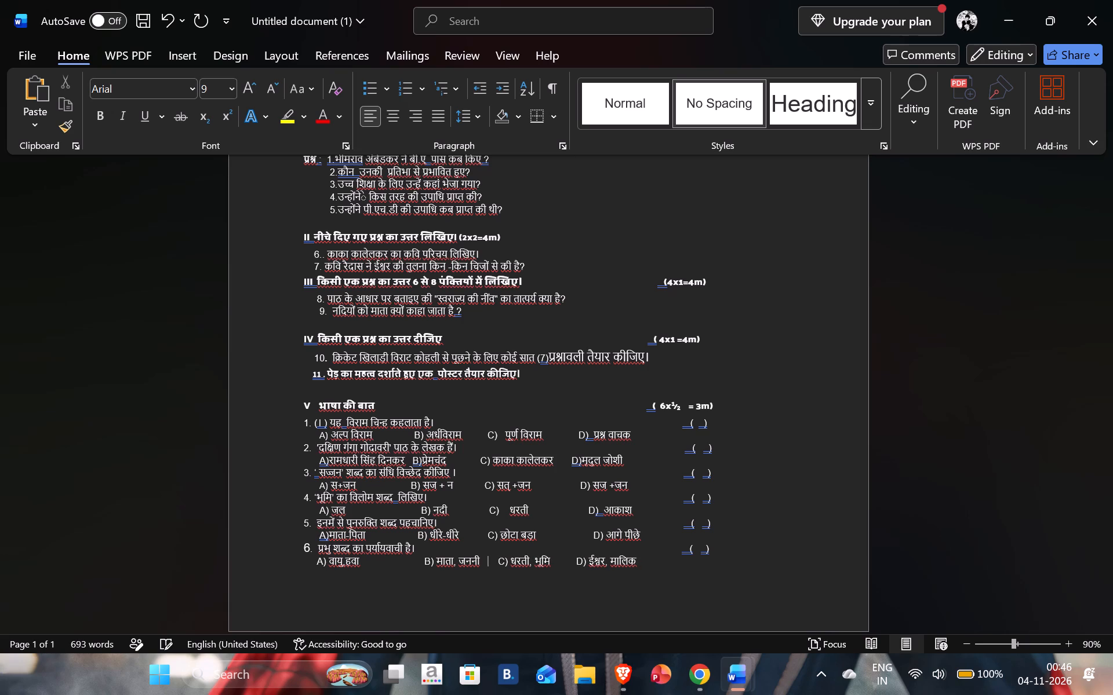
# Remove four spaces before question 6's option B so its option C lines up with question 1's option C.
pyautogui.press('Left')
pyautogui.press('Left')
pyautogui.press('Left')
pyautogui.press('Left')
pyautogui.press('Left')
pyautogui.press('Left')
pyautogui.press('Left')
pyautogui.press('Left')
pyautogui.press('Left')
pyautogui.press('Left')
pyautogui.press('Left')
pyautogui.press('Left')
pyautogui.press('Left')
pyautogui.press('Left')
pyautogui.press('BackSpace')
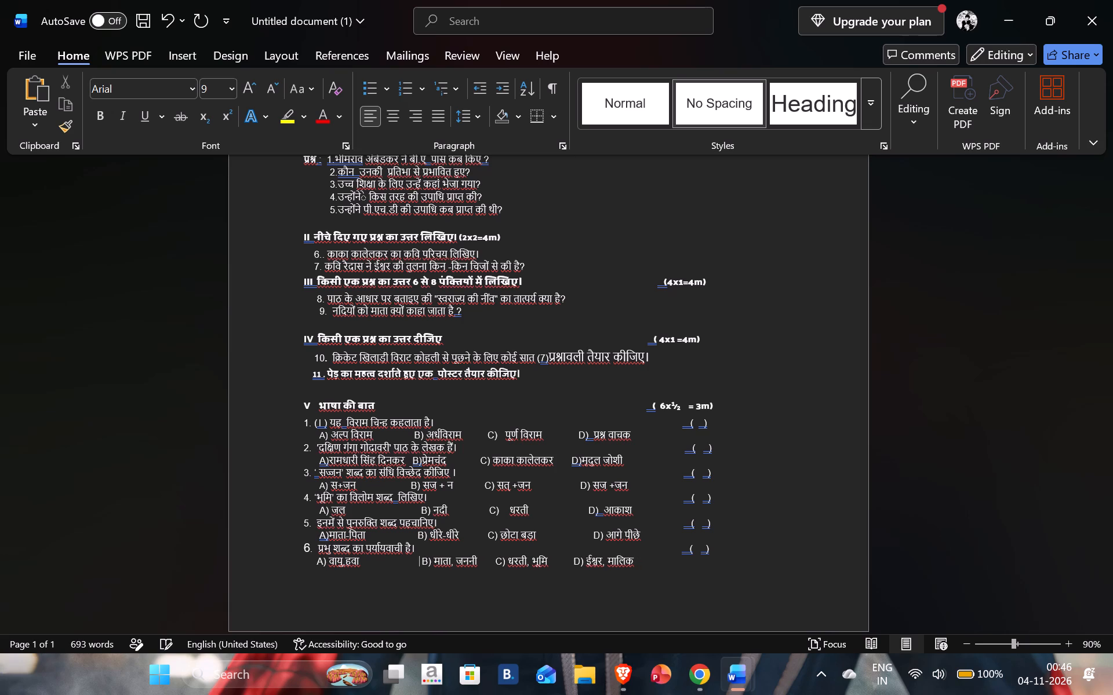
pyautogui.press('BackSpace')
pyautogui.press('BackSpace')
pyautogui.press('BackSpace')
# Add spaces before question 6's option D until it lines up with question 3's option D.
pyautogui.press('Up')
pyautogui.press('Up')
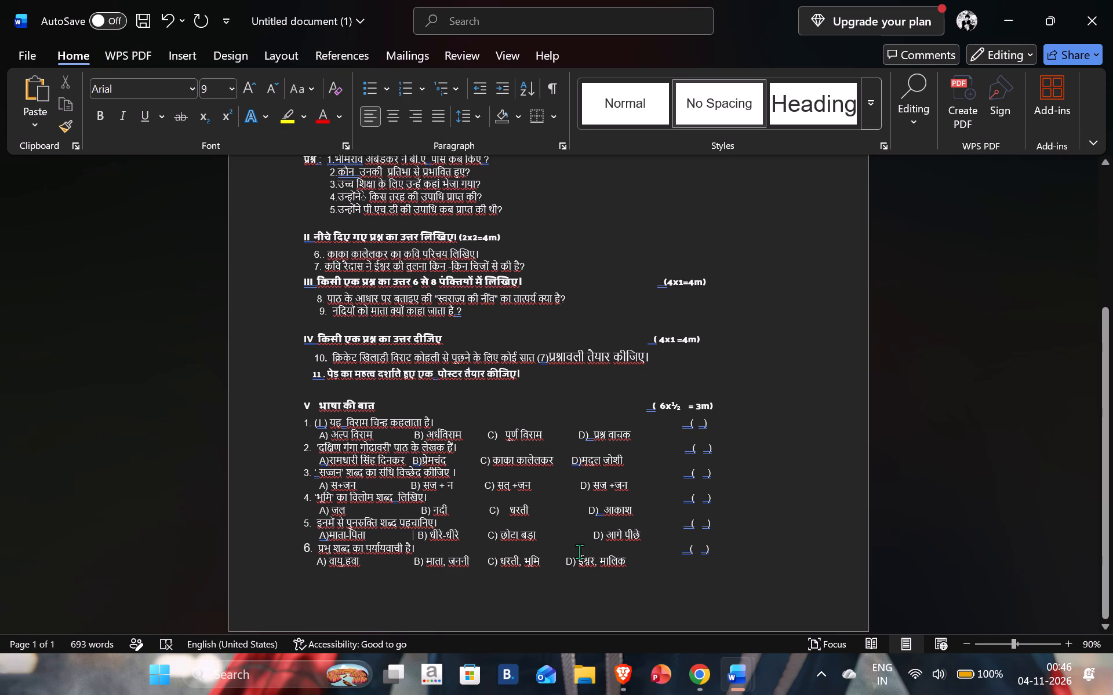
pyautogui.click(561, 564)
pyautogui.press('space')
pyautogui.press('space')
pyautogui.press('space')
pyautogui.press('space')
pyautogui.press('space')
pyautogui.press('space')
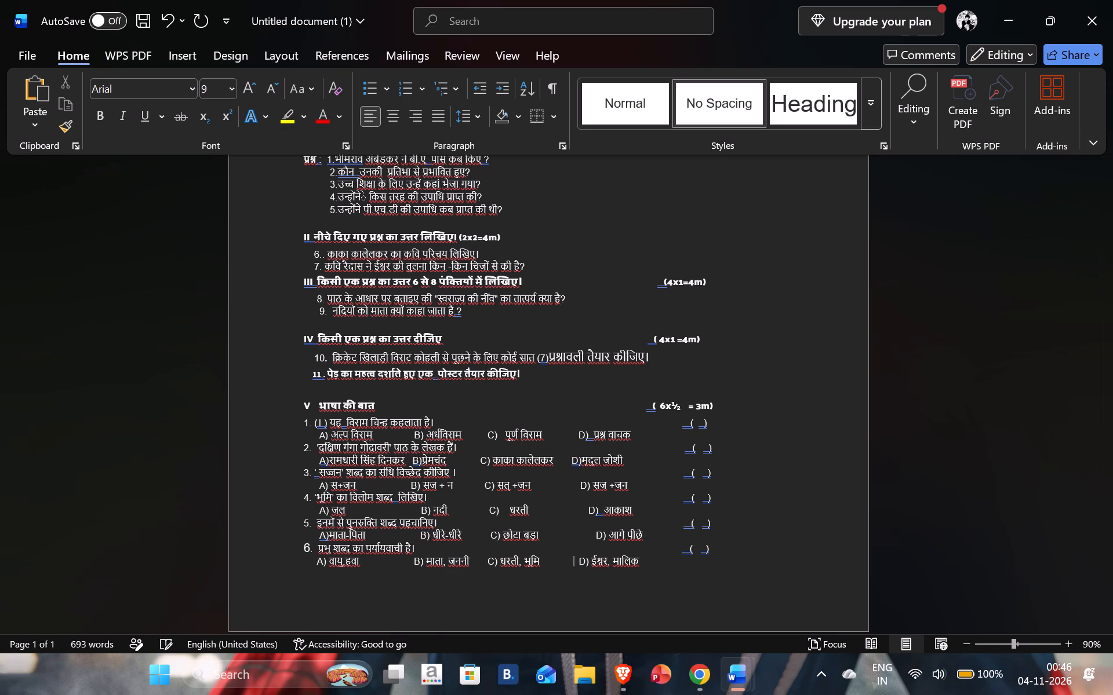
pyautogui.press('space')
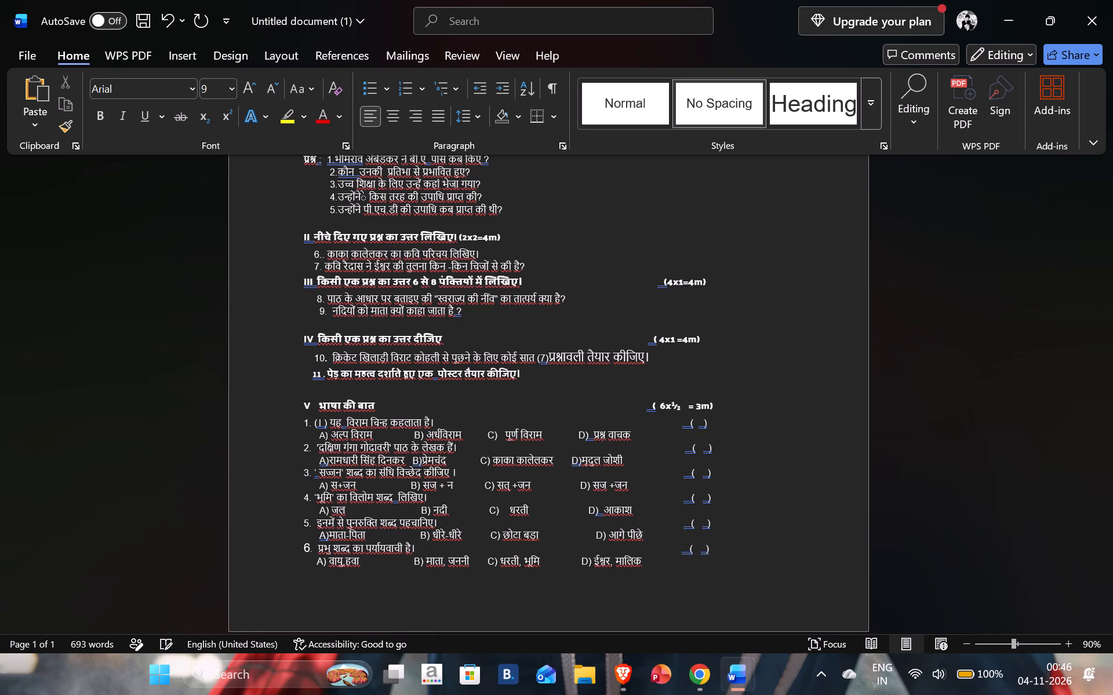
# Delete six spaces before question 5's option D to line it up with question 6's option D.
pyautogui.press('Up')
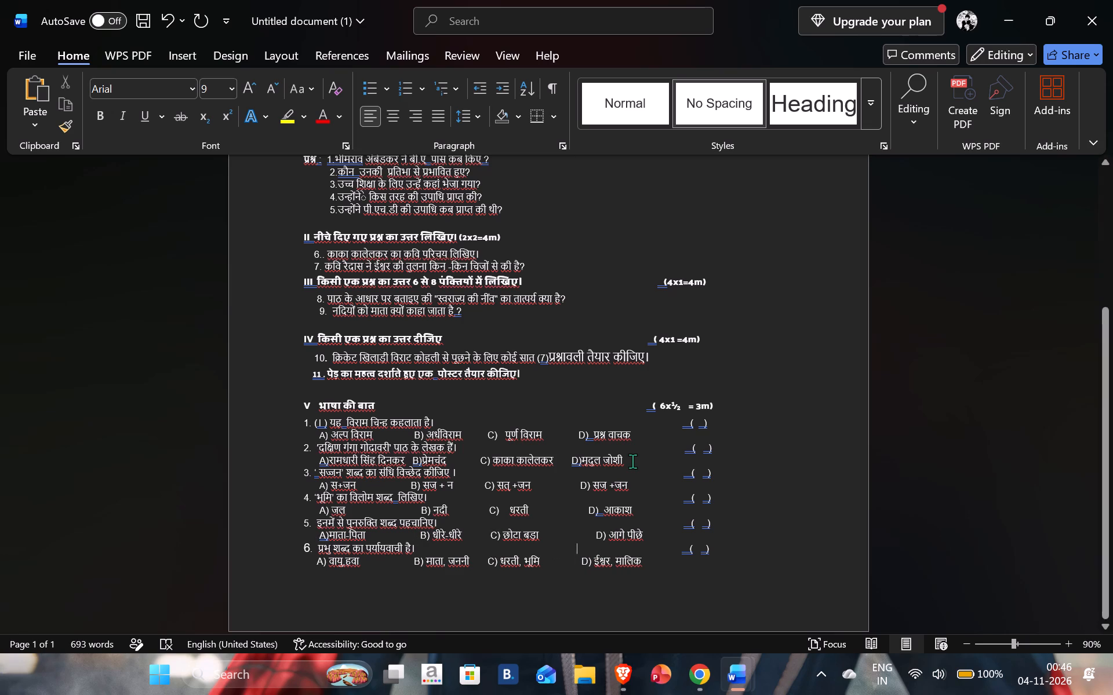
pyautogui.press('Up')
pyautogui.press('BackSpace')
pyautogui.press('BackSpace')
pyautogui.press('BackSpace')
pyautogui.press('BackSpace')
pyautogui.press('BackSpace')
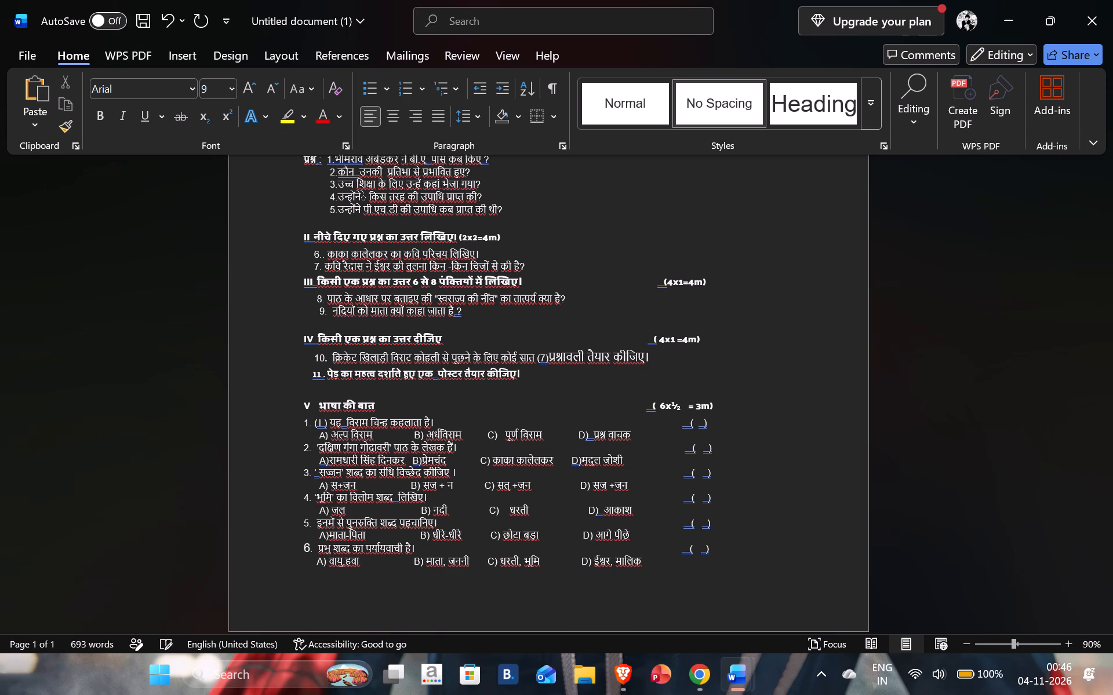
pyautogui.press('BackSpace')
# Delete three spaces before question 4's option D to line it up with question 5's option D.
pyautogui.press('Up')
pyautogui.press('Up')
pyautogui.press('BackSpace')
pyautogui.press('BackSpace')
pyautogui.press('BackSpace')
# Add three spaces before question 2's option D to line it up with question 3's option D.
pyautogui.press('Up')
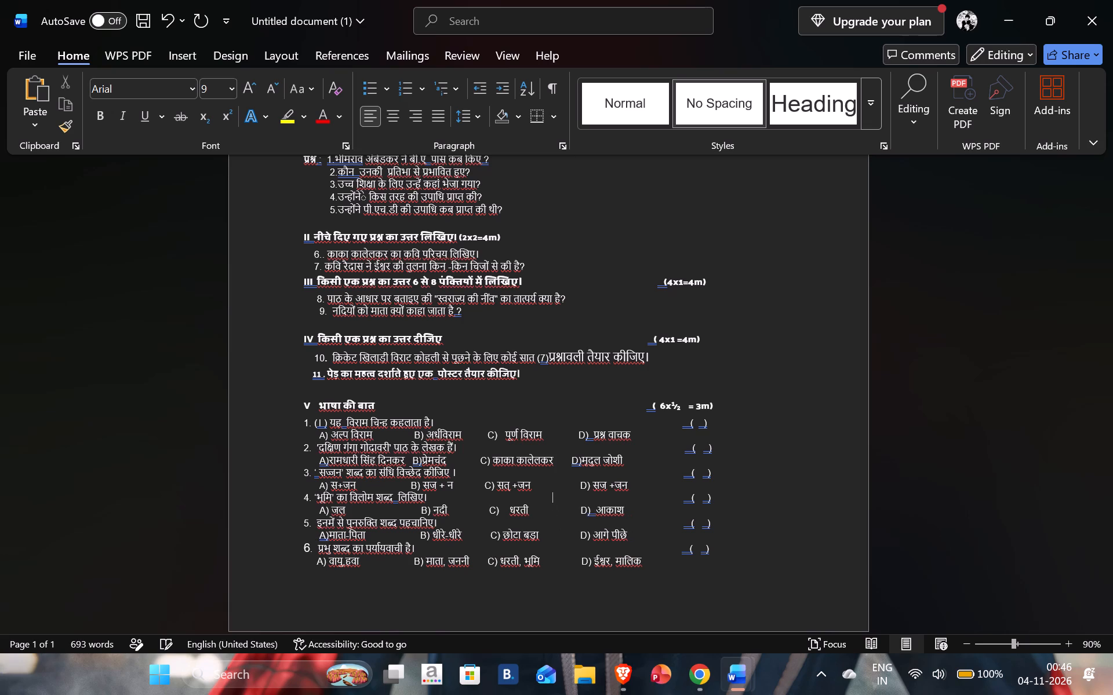
pyautogui.press('Up')
pyautogui.press('Up')
pyautogui.press('Up')
pyautogui.press('space')
pyautogui.press('space')
pyautogui.press('space')
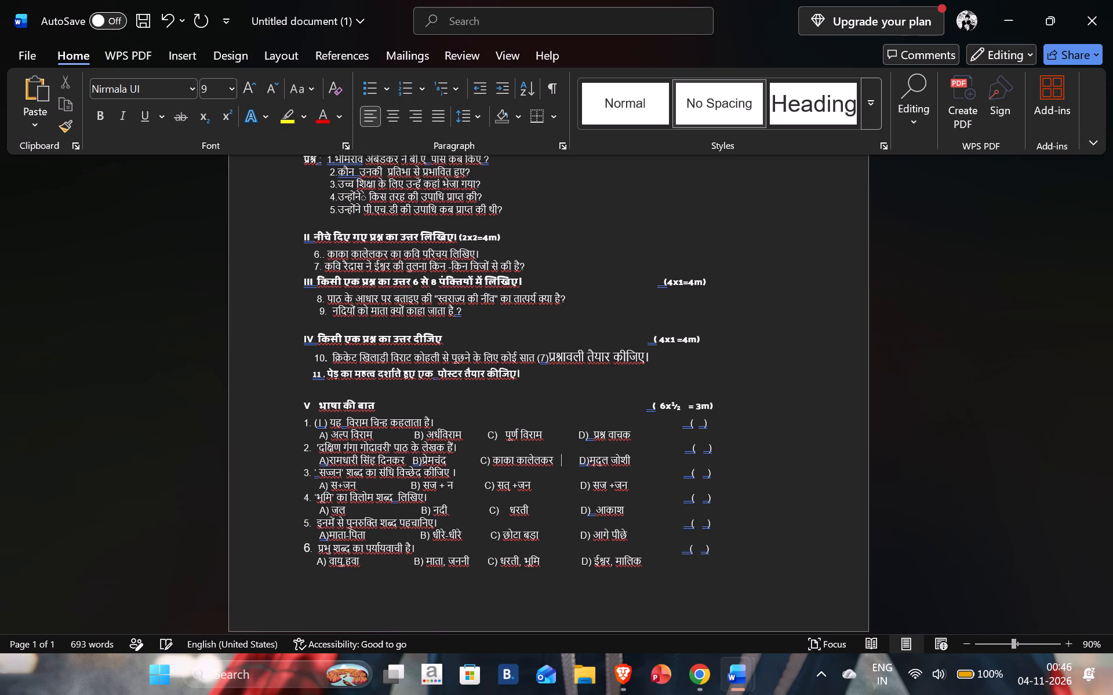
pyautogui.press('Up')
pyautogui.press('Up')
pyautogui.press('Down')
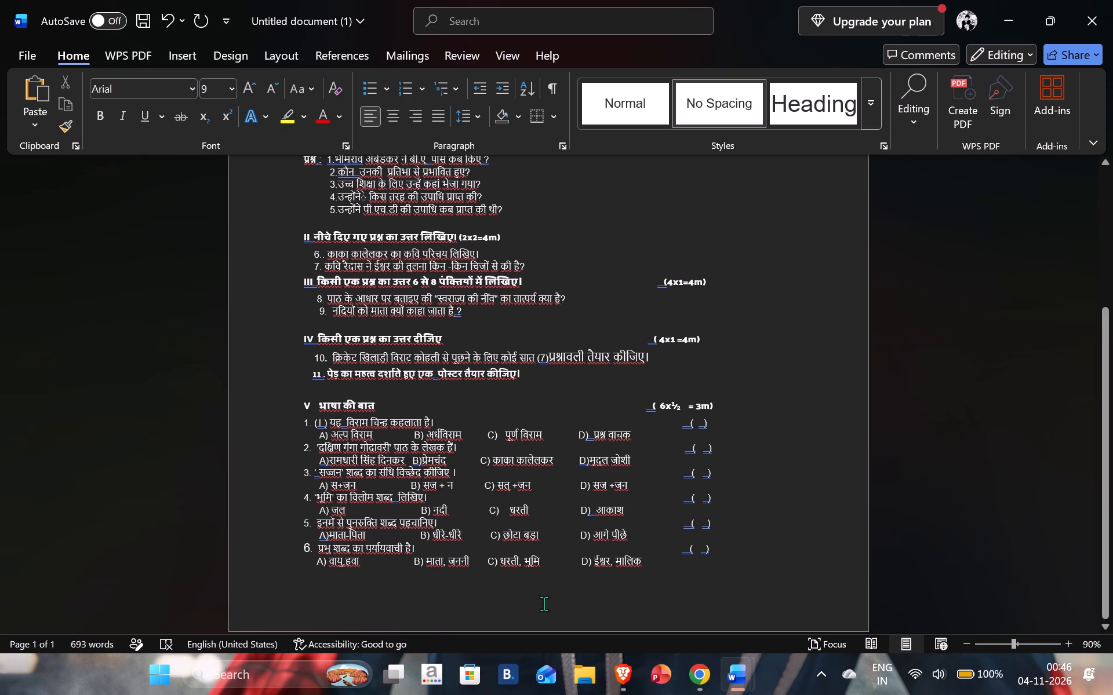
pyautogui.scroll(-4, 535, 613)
# Add spaces before section V's marks "( 6x½ = 3m)" to shift them outward until they end beyond the answer brackets.
pyautogui.click(644, 399)
pyautogui.press('space')
pyautogui.press('space')
pyautogui.press('space')
pyautogui.press('space')
pyautogui.press('space')
pyautogui.press('space')
pyautogui.press('space')
pyautogui.press('space')
pyautogui.press('space')
pyautogui.press('space')
pyautogui.press('space')
pyautogui.press('space')
pyautogui.press('space')
pyautogui.press('space')
pyautogui.press('space')
pyautogui.press('space')
pyautogui.press('space')
pyautogui.press('space')
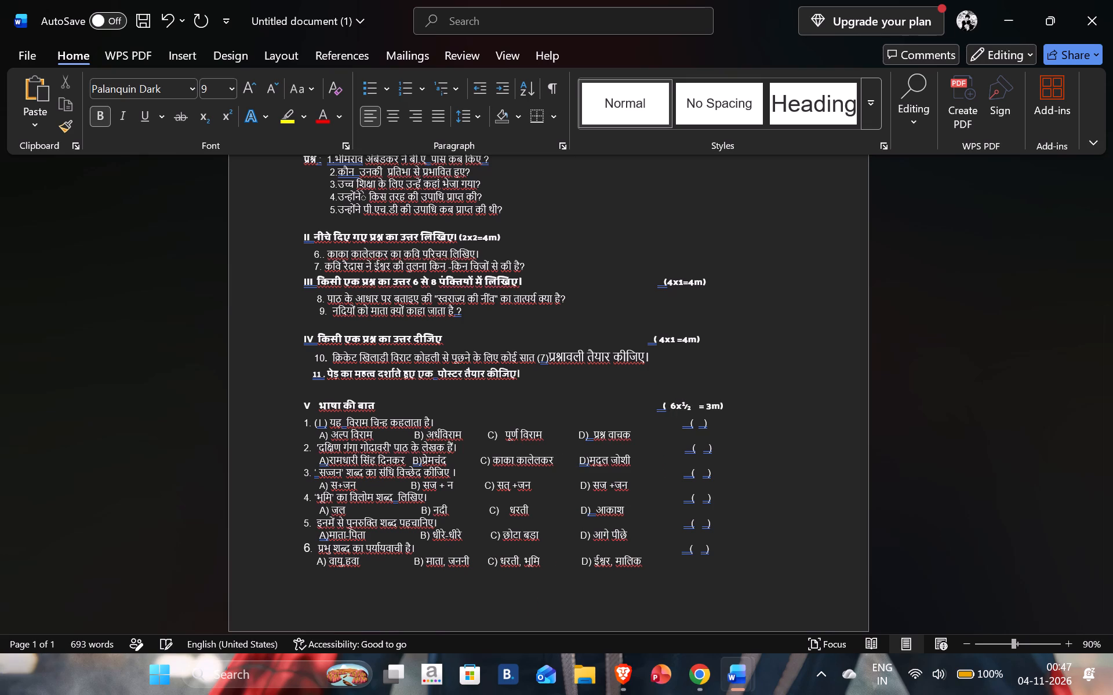
pyautogui.press('space')
pyautogui.press('space')
pyautogui.press('space')
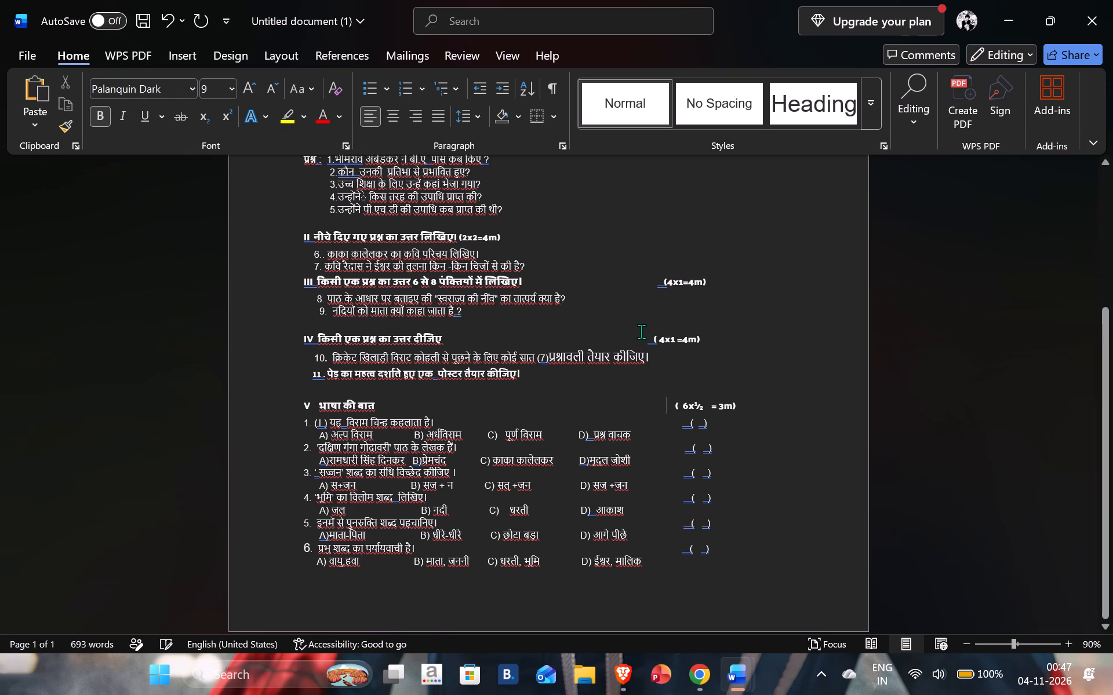
# Add spaces before section IV's marks "( 4x1 =4m)" to bring them roughly in line with section V's marks.
pyautogui.click(647, 336)
pyautogui.press('space')
pyautogui.press('space')
pyautogui.press('space')
pyautogui.press('space')
pyautogui.press('space')
pyautogui.press('space')
pyautogui.press('space')
pyautogui.press('space')
pyautogui.press('space')
pyautogui.press('space')
pyautogui.press('space')
pyautogui.press('space')
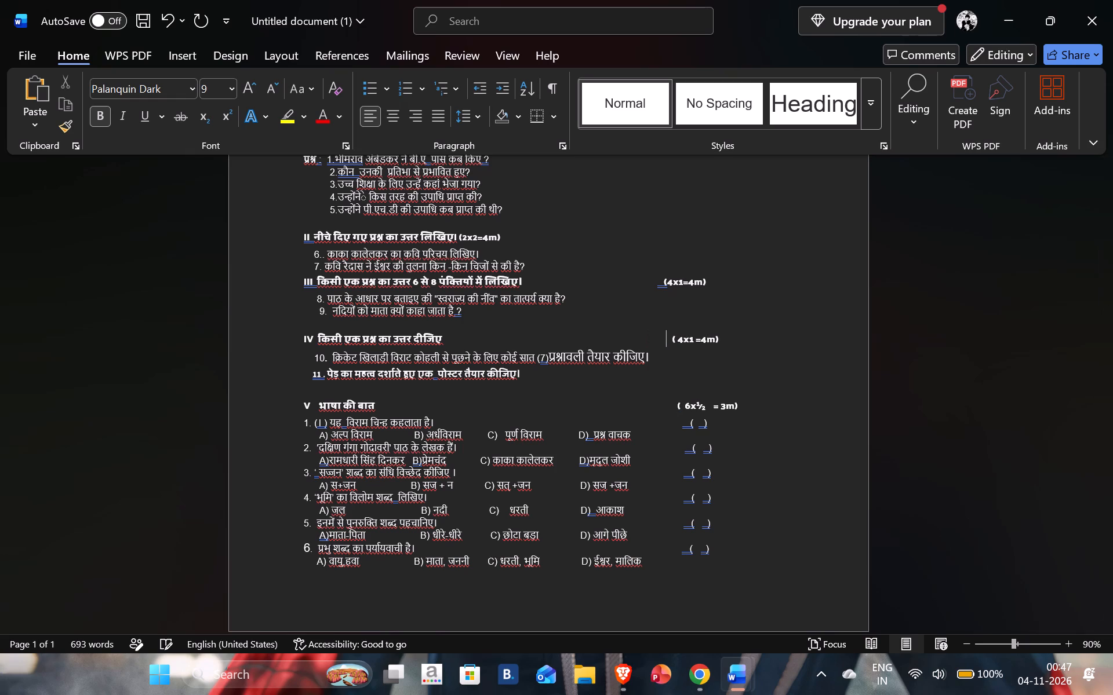
pyautogui.press('space')
pyautogui.press('space')
pyautogui.press('space')
pyautogui.press('space')
pyautogui.press('space')
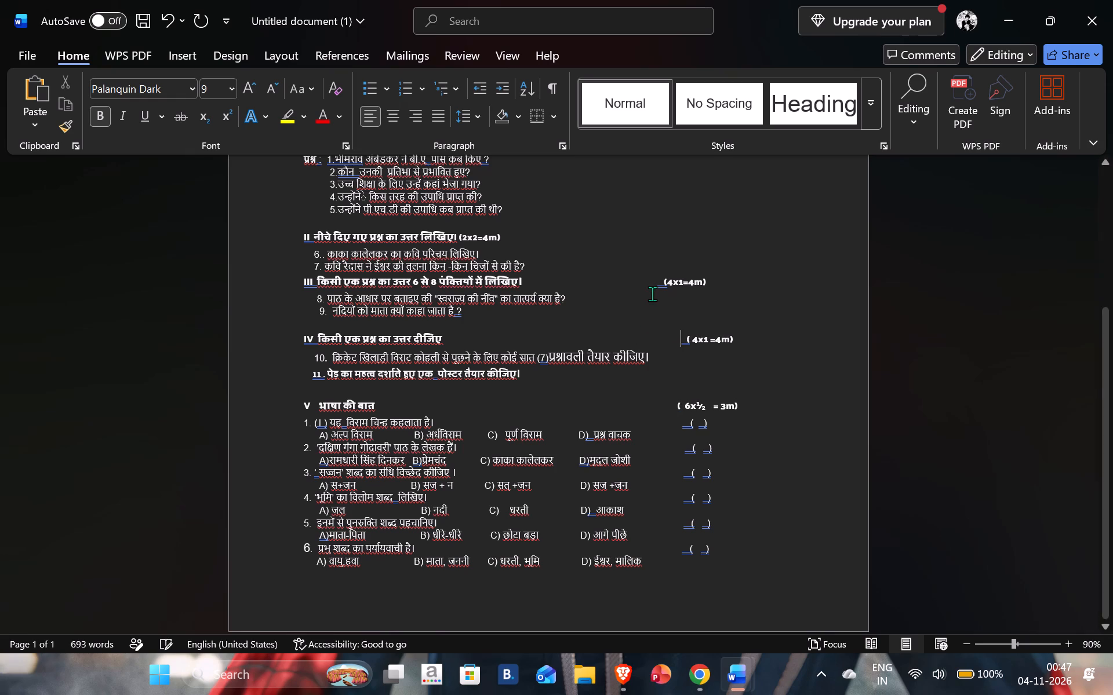
# Add spaces before section III's marks "(4x1=4m)" until they line up with section IV's marks.
pyautogui.click(658, 282)
pyautogui.press('space')
pyautogui.press('space')
pyautogui.press('space')
pyautogui.press('space')
pyautogui.press('space')
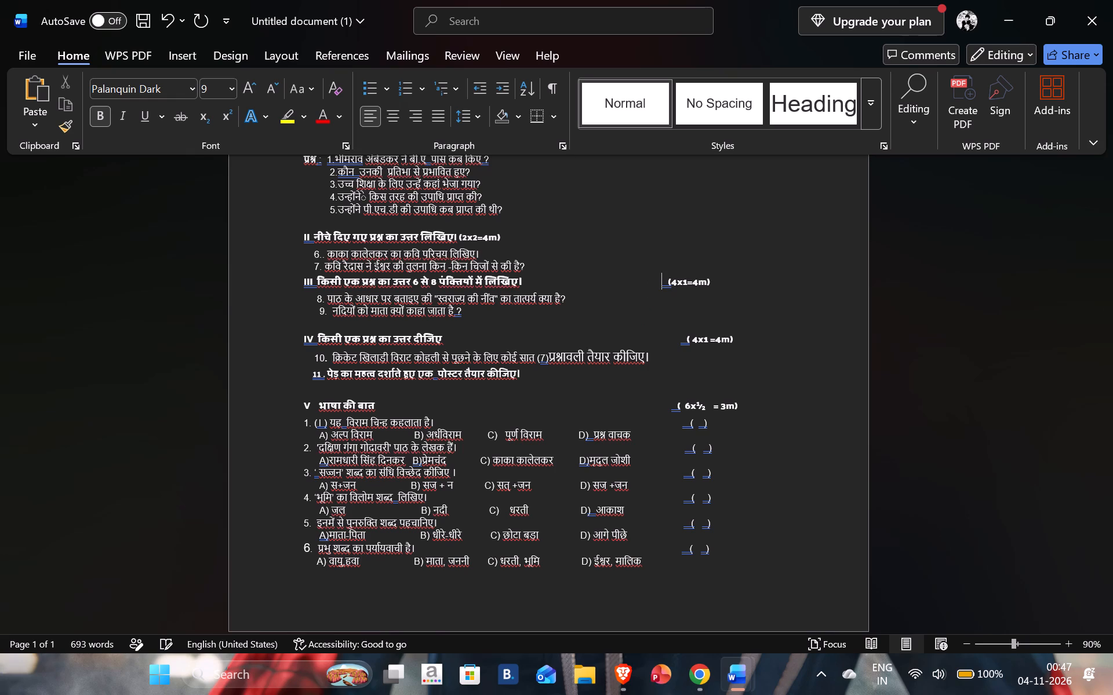
pyautogui.press('space')
pyautogui.press('space')
pyautogui.press('space')
pyautogui.press('space')
pyautogui.press('space')
pyautogui.press('space')
pyautogui.press('space')
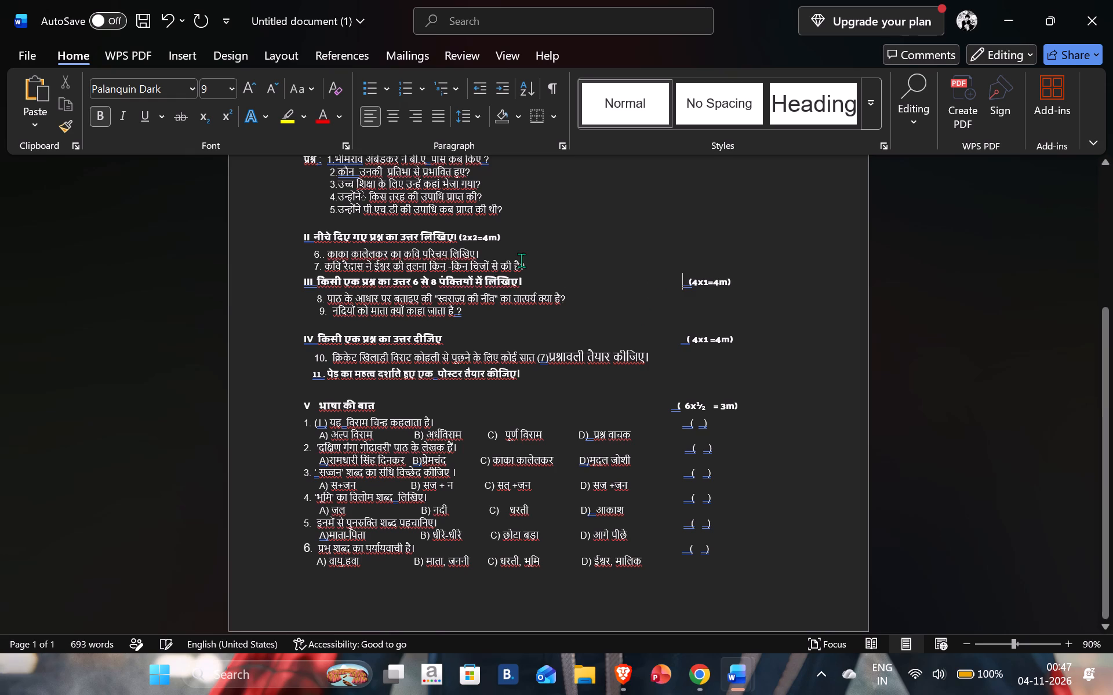
# Insert a blank line after question 7 to separate it from the section III heading.
pyautogui.click(535, 262)
pyautogui.press('Return')
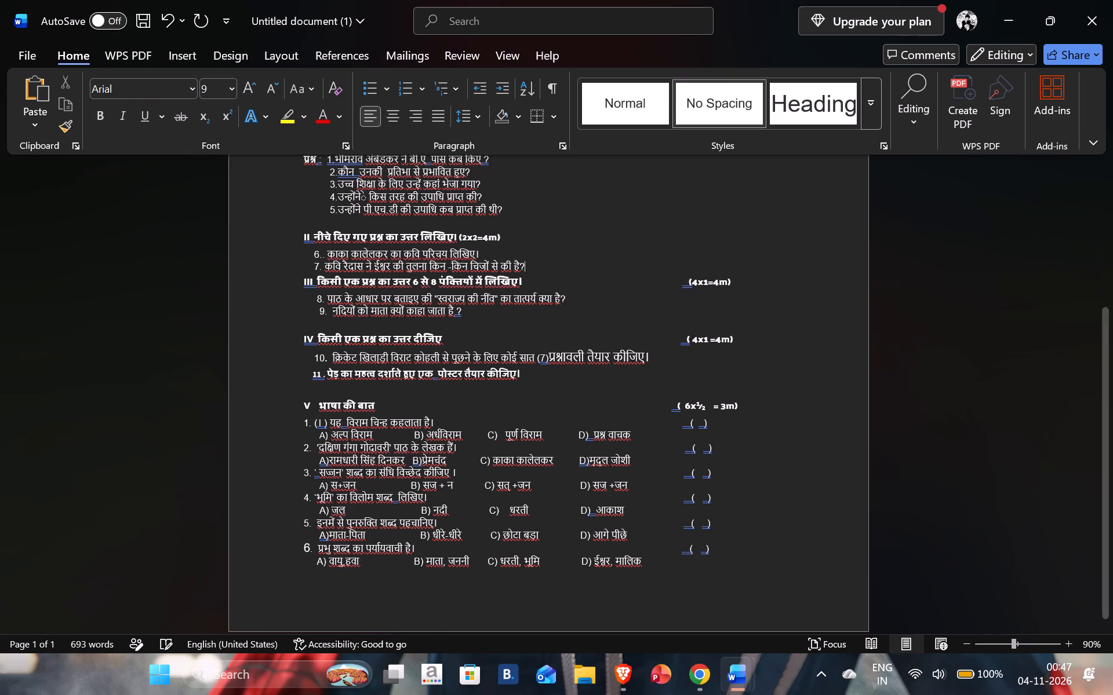
# Space out section II's marks "(2x2=4m)" from the heading so they line up closely with section III's marks.
pyautogui.scroll(3, 535, 262)
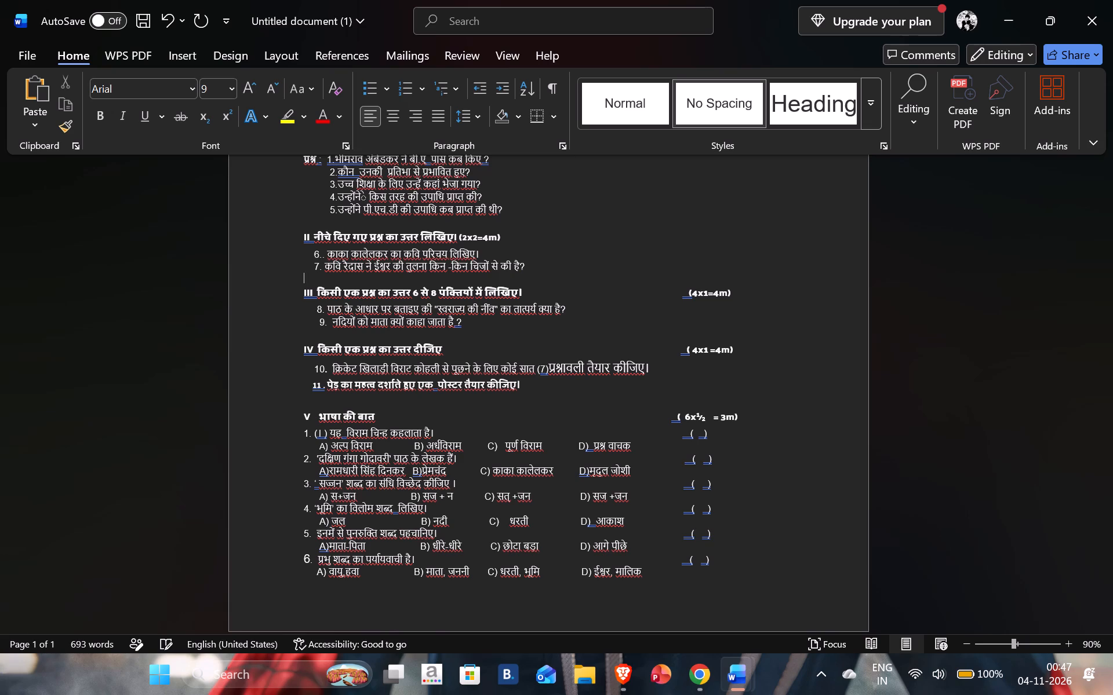
pyautogui.scroll(7, 812, 284)
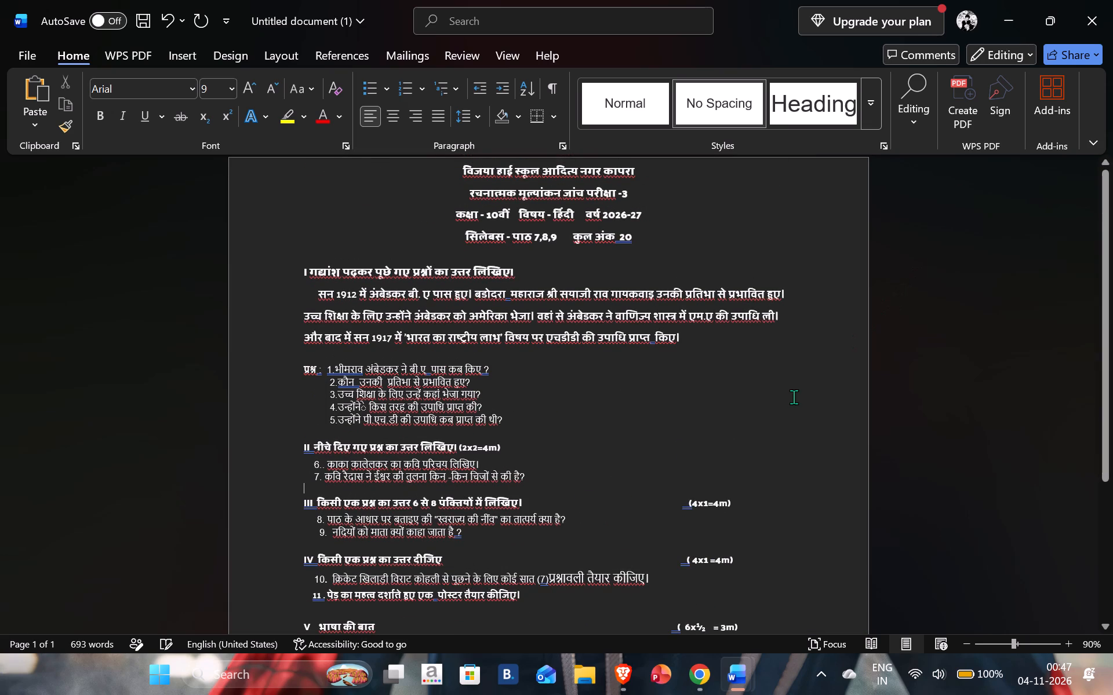
pyautogui.click(457, 444)
pyautogui.press('space')
pyautogui.press('space')
pyautogui.press('space')
pyautogui.press('space')
pyautogui.press('space')
pyautogui.press('space')
pyautogui.press('space')
pyautogui.press('space')
pyautogui.press('space')
pyautogui.press('space')
pyautogui.press('space')
pyautogui.press('space')
pyautogui.press('space')
pyautogui.press('space')
pyautogui.press('space')
pyautogui.press('space')
pyautogui.press('space')
pyautogui.press('space')
pyautogui.press('space')
pyautogui.press('space')
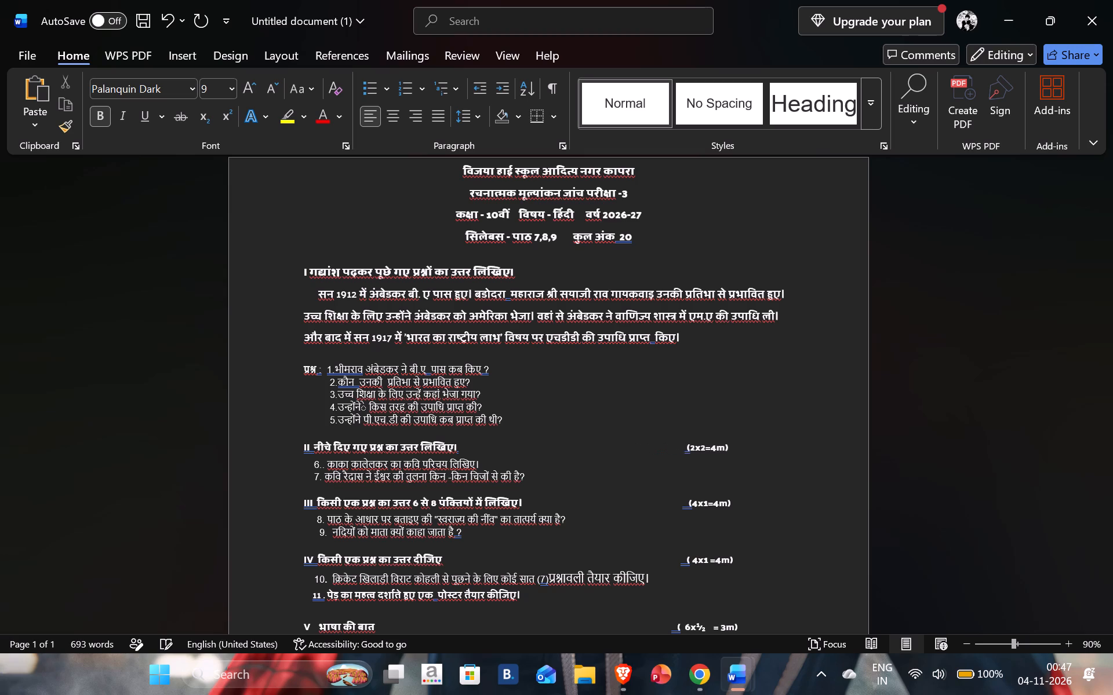
pyautogui.press('BackSpace')
pyautogui.press('BackSpace')
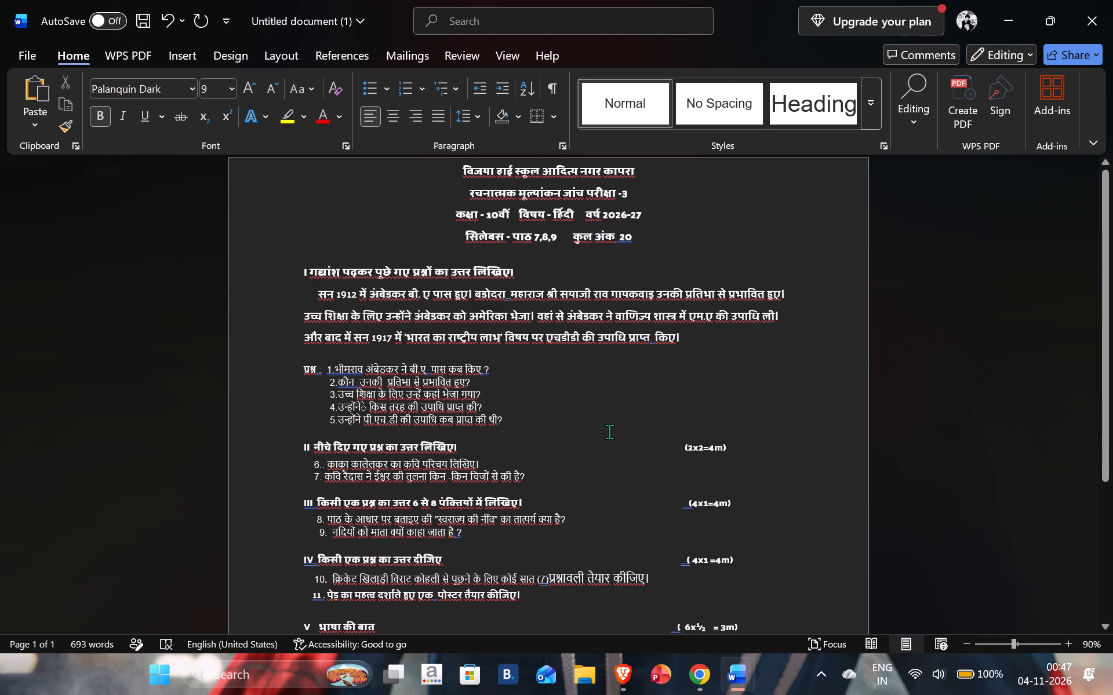
# Copy section III's marks "(4x1=4m)" to the end of section I's heading line, spaced out close to the marks column below.
pyautogui.moveTo(685, 504); pyautogui.dragTo(745, 510)
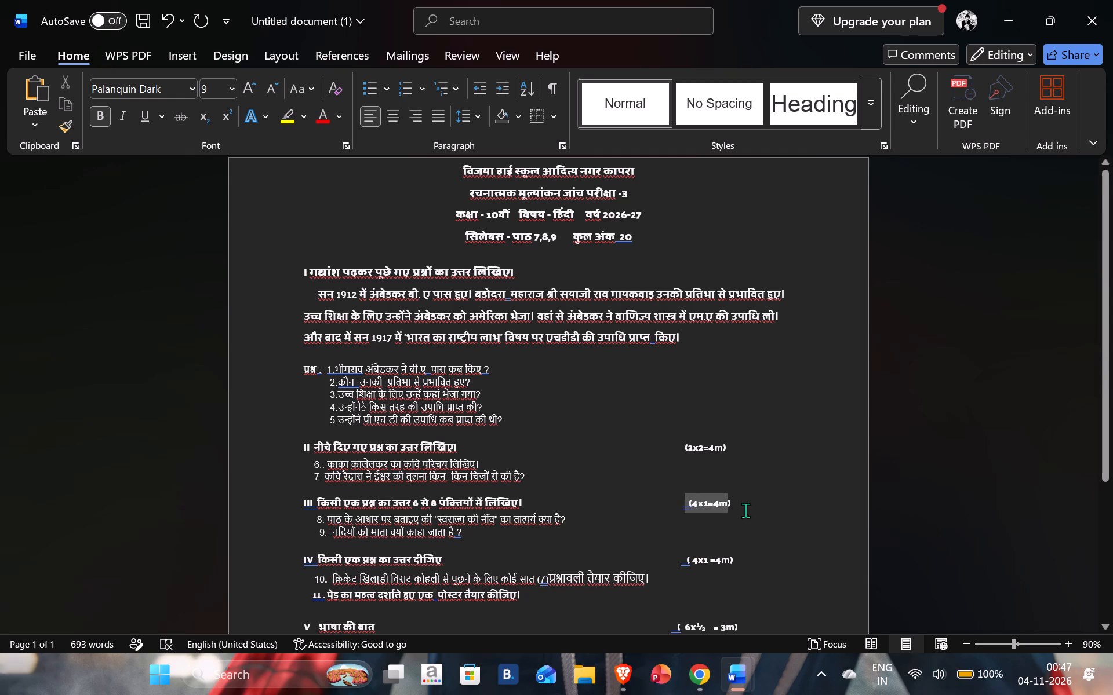
pyautogui.moveTo(745, 510); pyautogui.dragTo(697, 500)
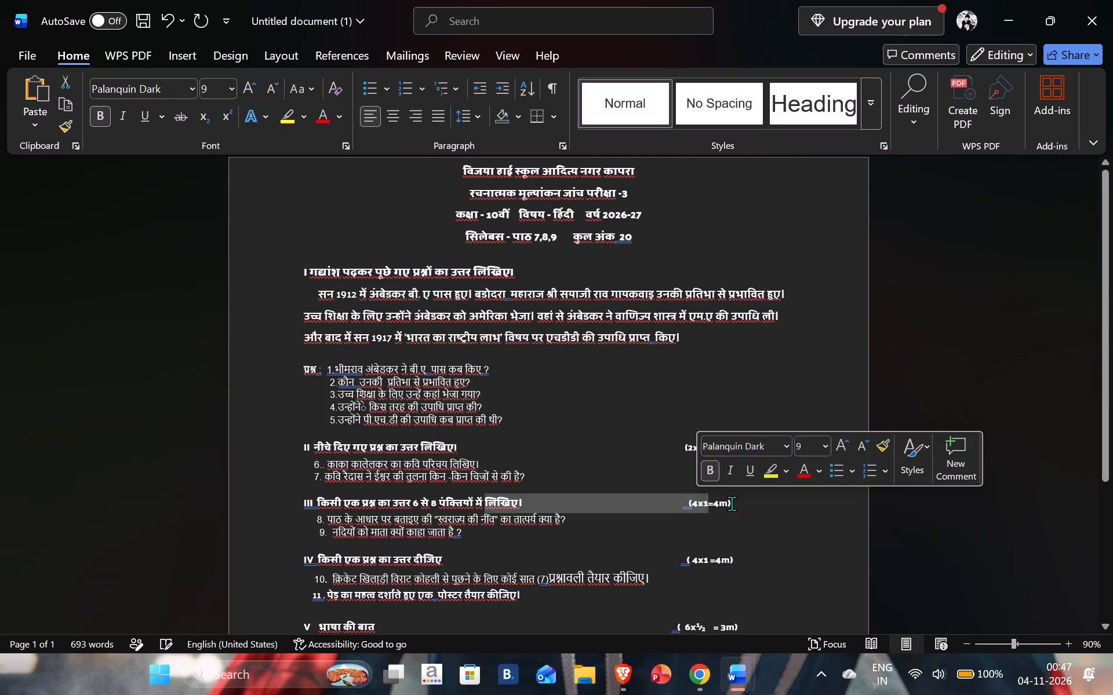
pyautogui.moveTo(732, 503); pyautogui.dragTo(688, 503)
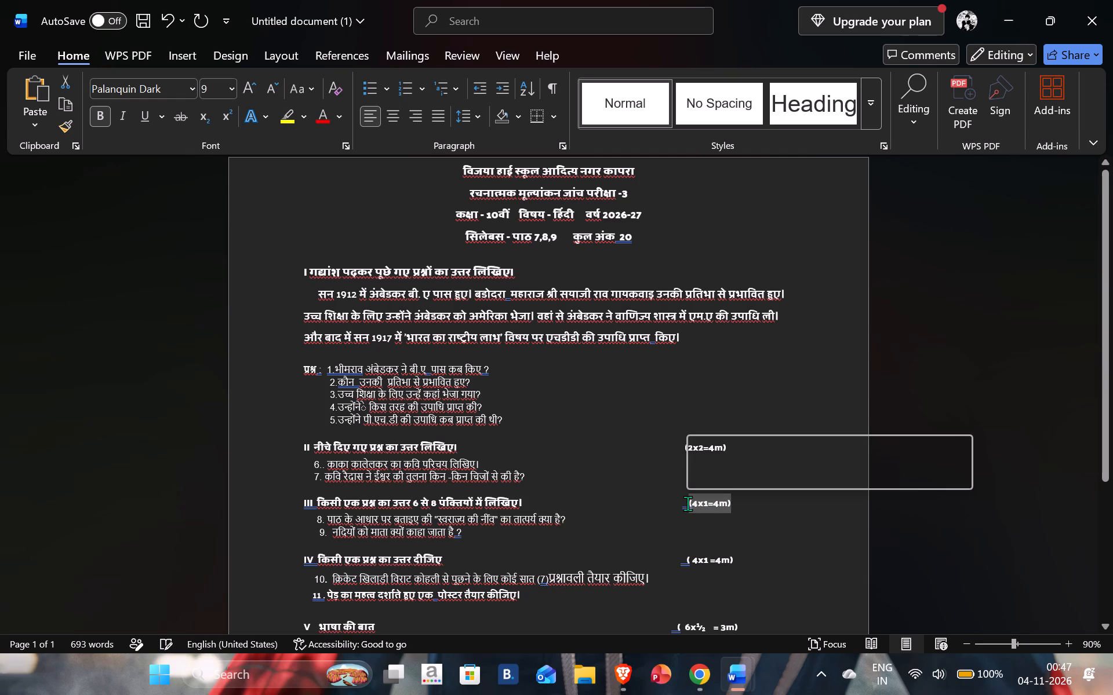
pyautogui.hotkey('ctrl', 'c')
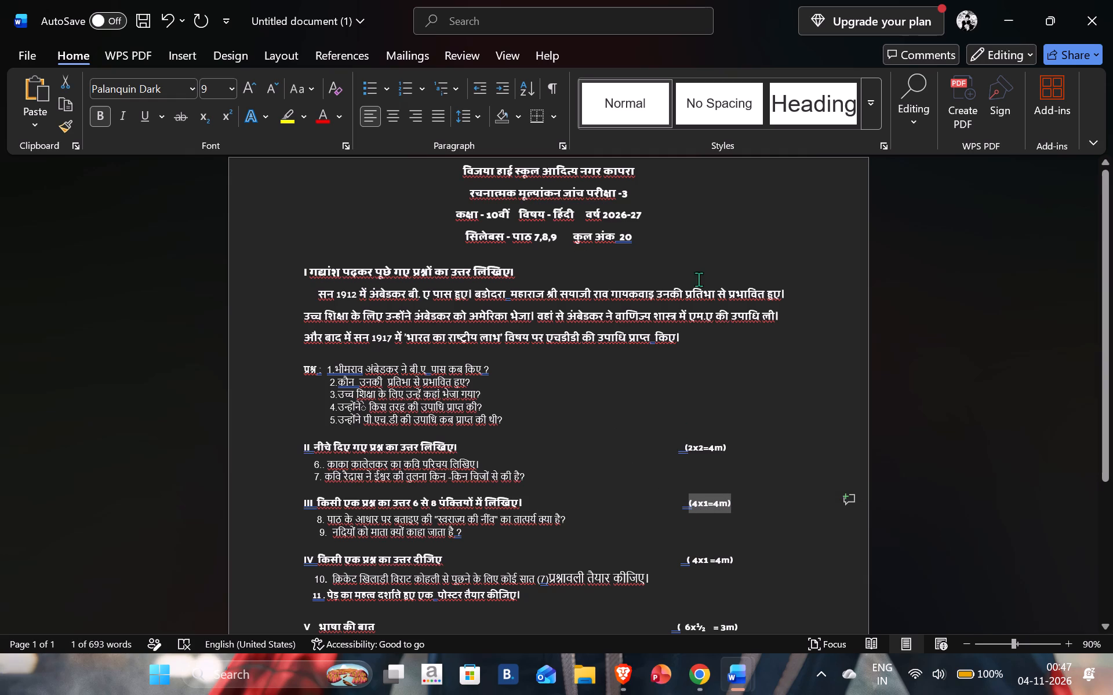
pyautogui.click(636, 259)
pyautogui.click(626, 276)
pyautogui.press('space')
pyautogui.press('space')
pyautogui.press('space')
pyautogui.press('space')
pyautogui.press('space')
pyautogui.press('space')
pyautogui.press('space')
pyautogui.press('space')
pyautogui.press('space')
pyautogui.press('space')
pyautogui.press('space')
pyautogui.press('space')
pyautogui.press('space')
pyautogui.press('space')
pyautogui.press('space')
pyautogui.press('space')
pyautogui.press('space')
pyautogui.press('space')
pyautogui.press('space')
pyautogui.press('space')
pyautogui.press('space')
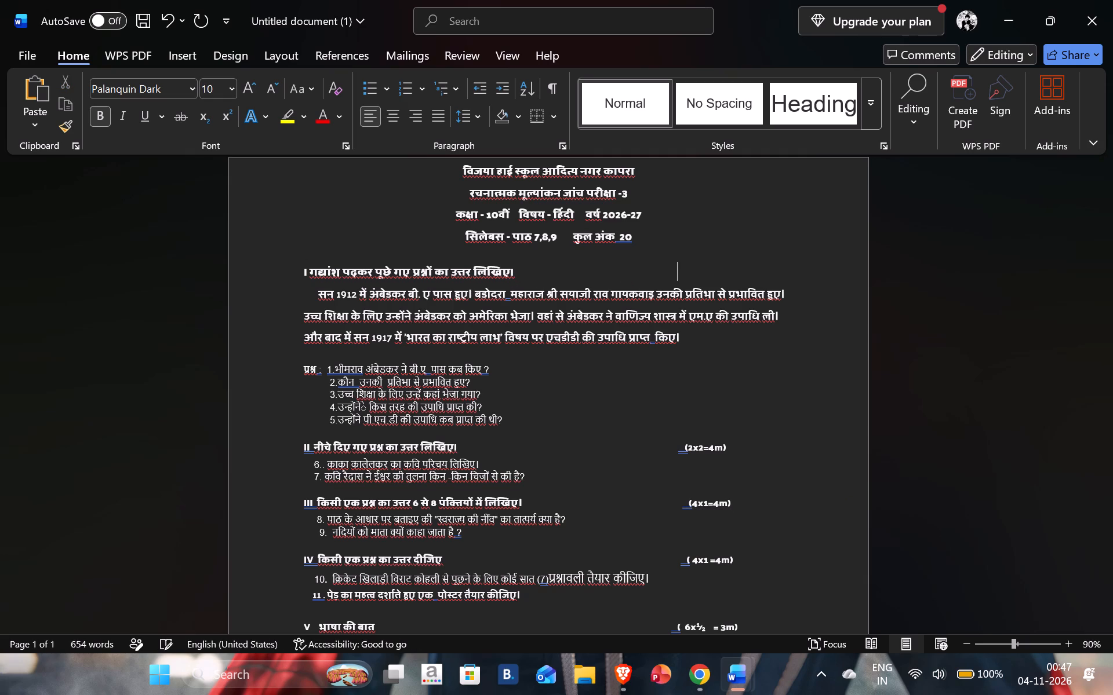
pyautogui.hotkey('ctrl', 'v')
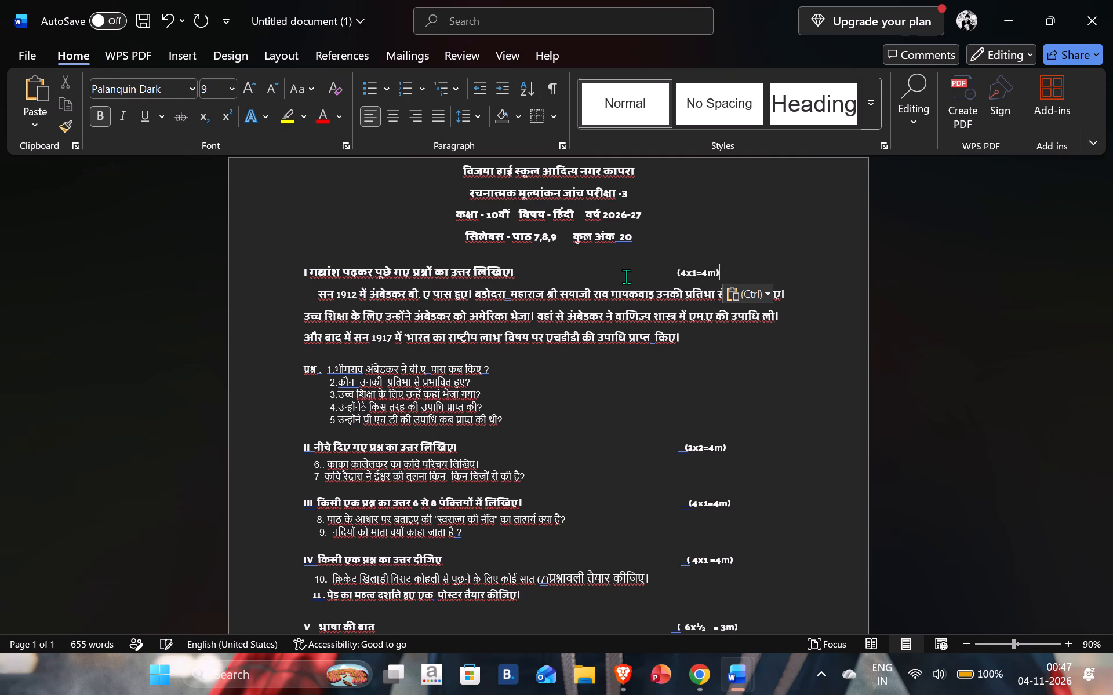
# Change section I's copied marks at the end of its heading line to read "(5x1=5m)".
pyautogui.press('Left')
pyautogui.click(626, 276)
pyautogui.press('Left')
pyautogui.click(686, 264)
pyautogui.press('BackSpace')
pyautogui.press('5')
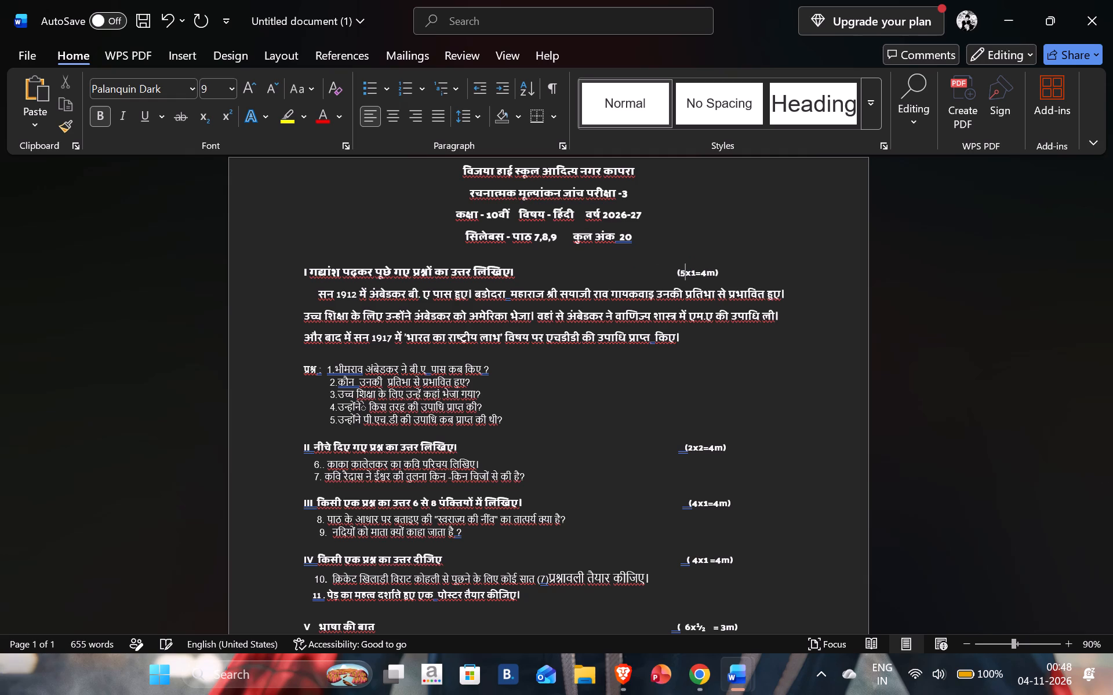
pyautogui.press('Right')
pyautogui.press('Right')
pyautogui.press('Right')
pyautogui.press('Right')
pyautogui.press('BackSpace')
pyautogui.press('5')
pyautogui.click(707, 361)
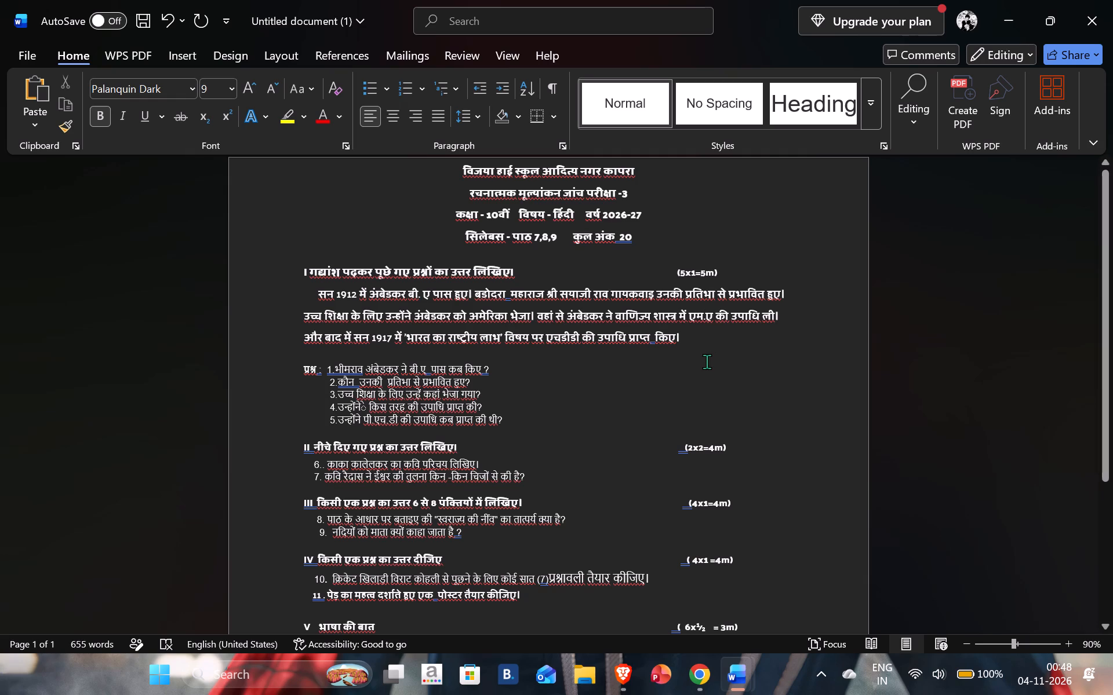
# Look over the rest of the exam paper and save the document under its existing name.
pyautogui.scroll(-1, 708, 415)
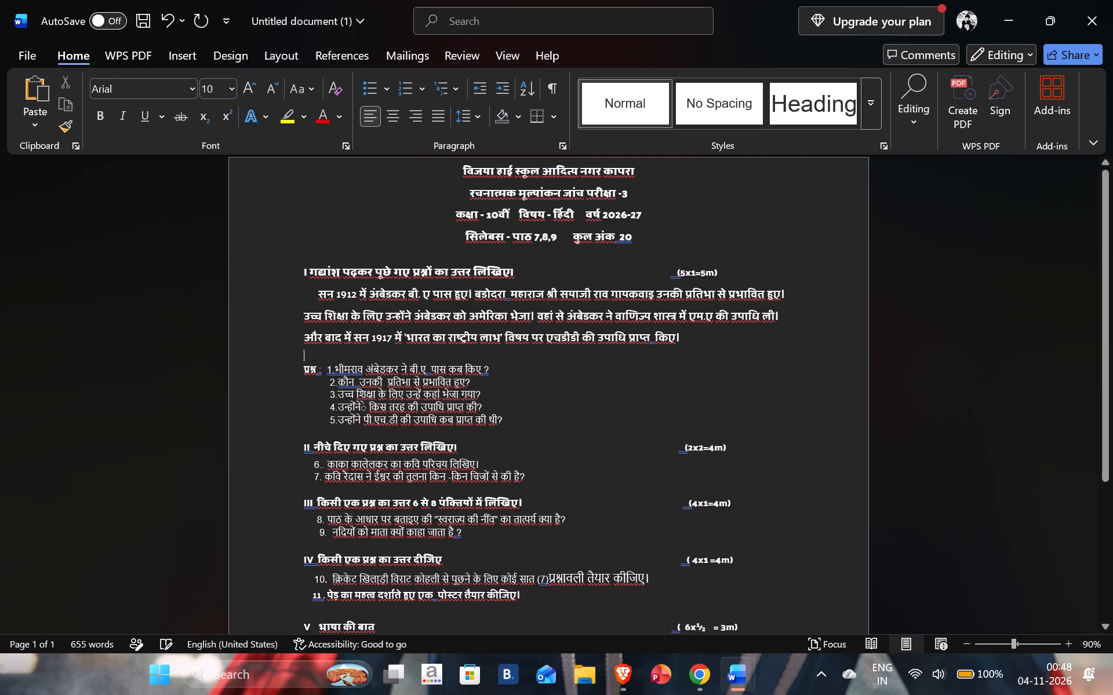
pyautogui.scroll(-2, 708, 415)
pyautogui.keyDown('ctrl'); pyautogui.scroll(1, 708, 415); pyautogui.keyUp('ctrl')
pyautogui.scroll(-1, 708, 415)
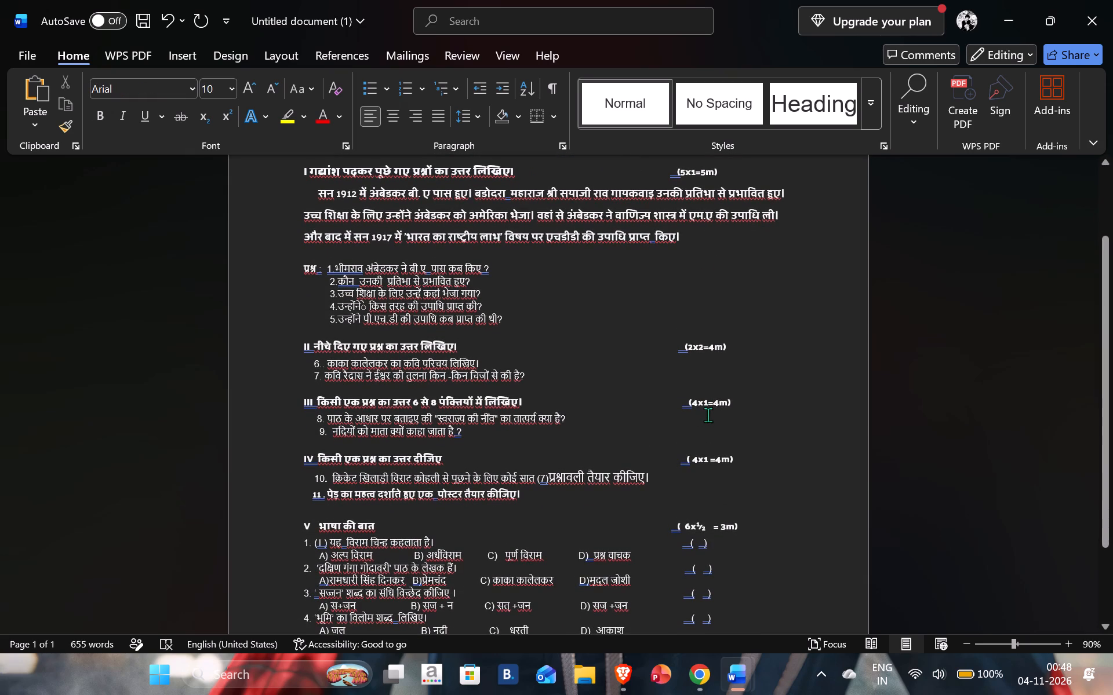
pyautogui.scroll(-3, 708, 415)
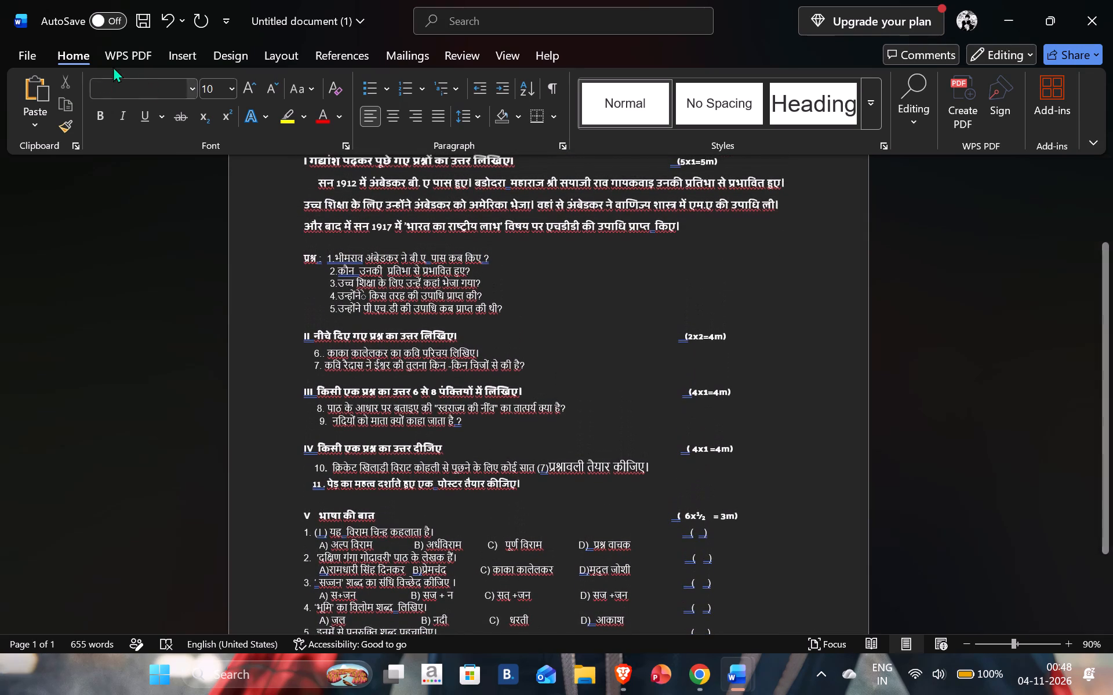
pyautogui.click(17, 52)
pyautogui.click(52, 289)
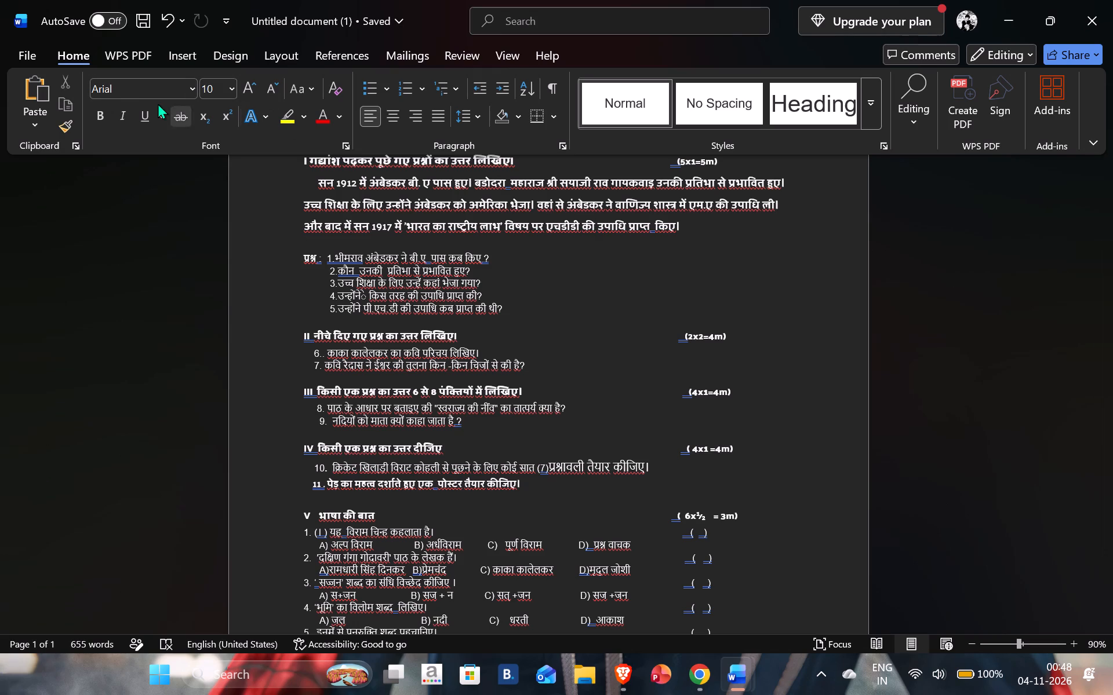
# Open the print settings and preview for the saved exam paper.
pyautogui.click(26, 56)
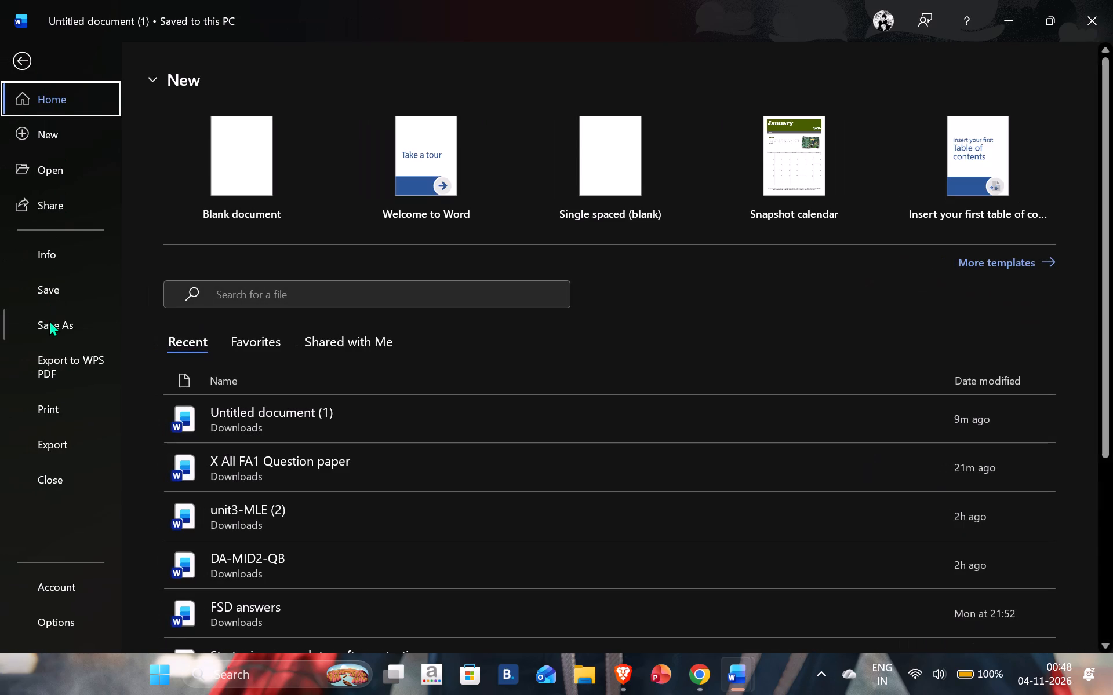
pyautogui.click(59, 408)
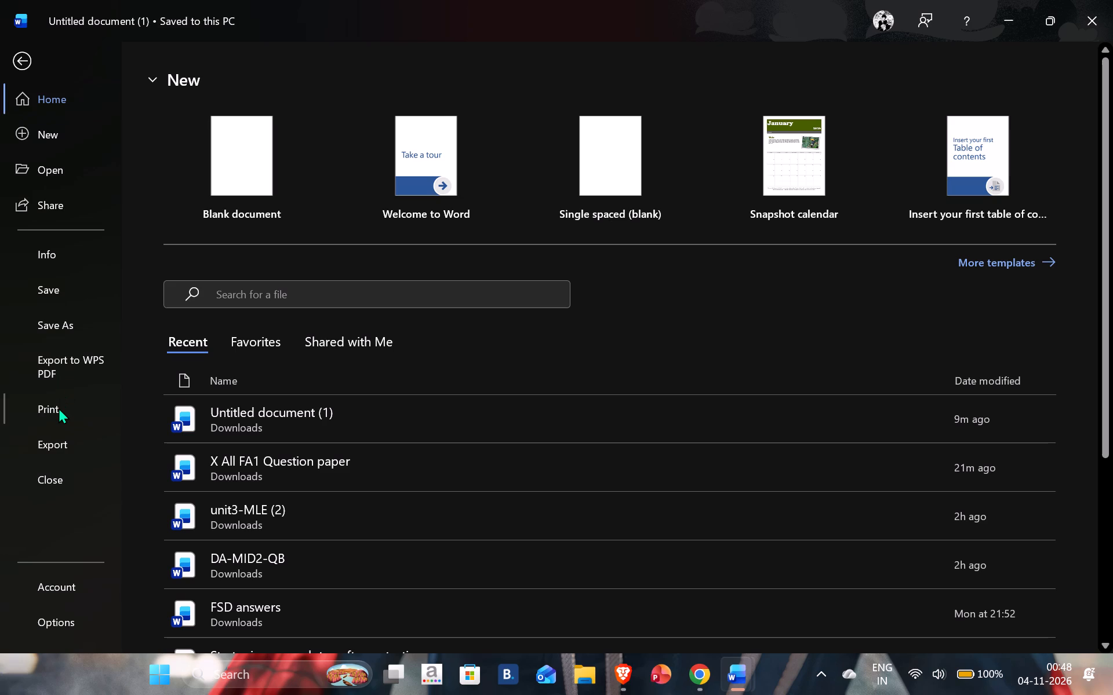
pyautogui.click(59, 408)
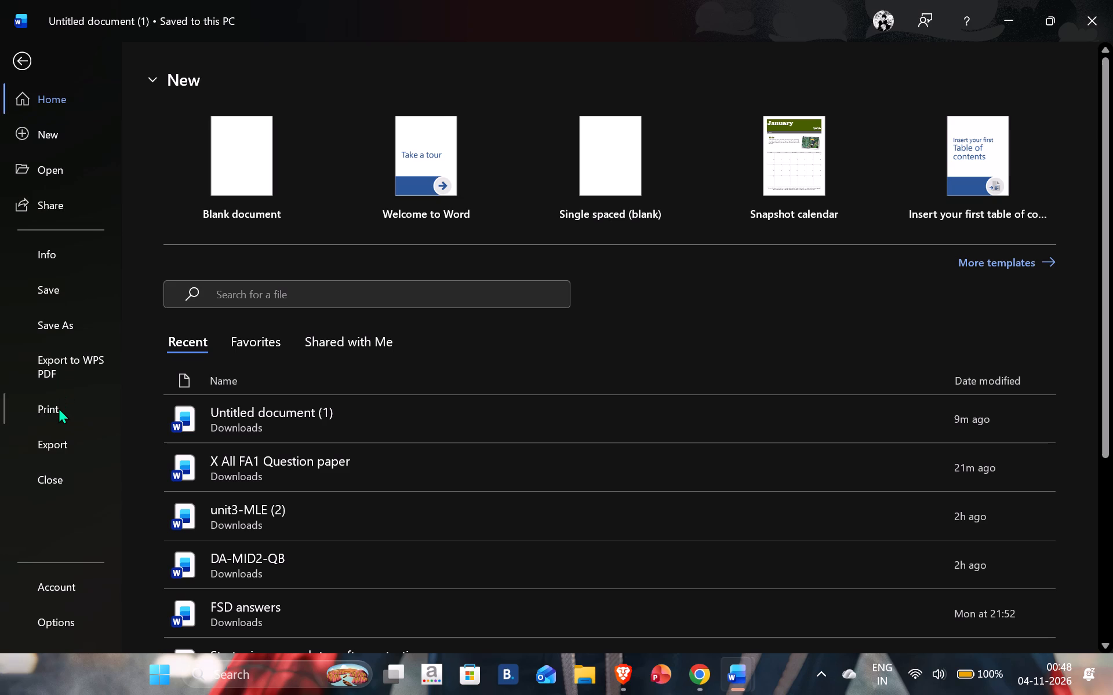
pyautogui.click(63, 404)
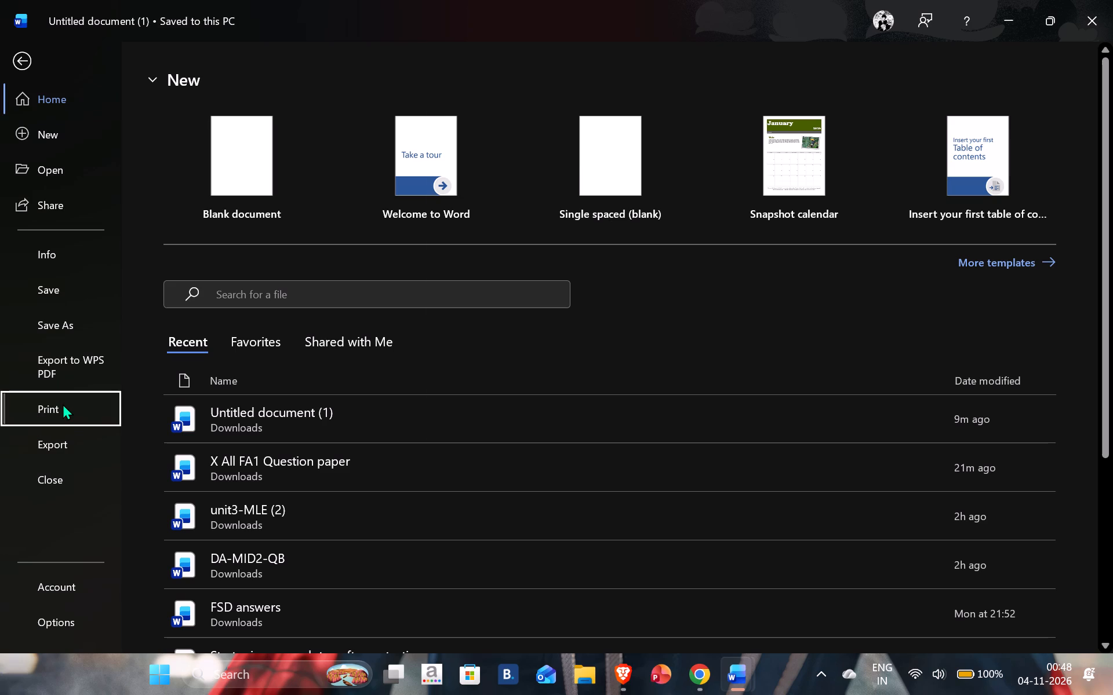
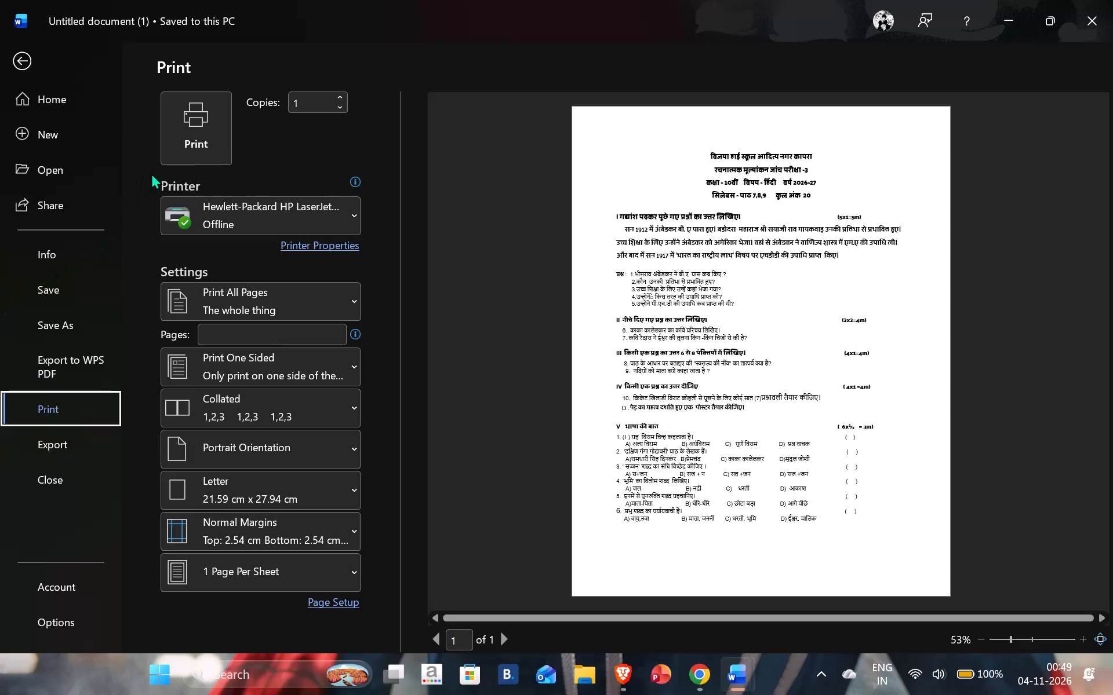
# Print one copy of the whole exam paper, one-sided in portrait orientation on Letter paper, on the HP LaserJet printer.
pyautogui.click(188, 140)
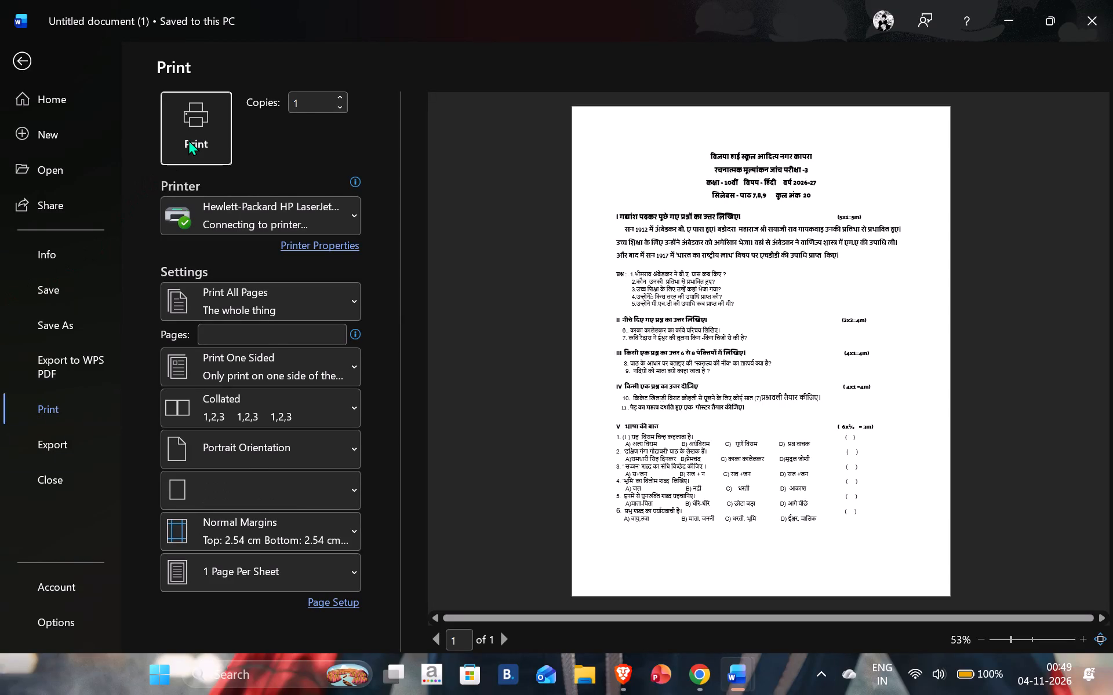